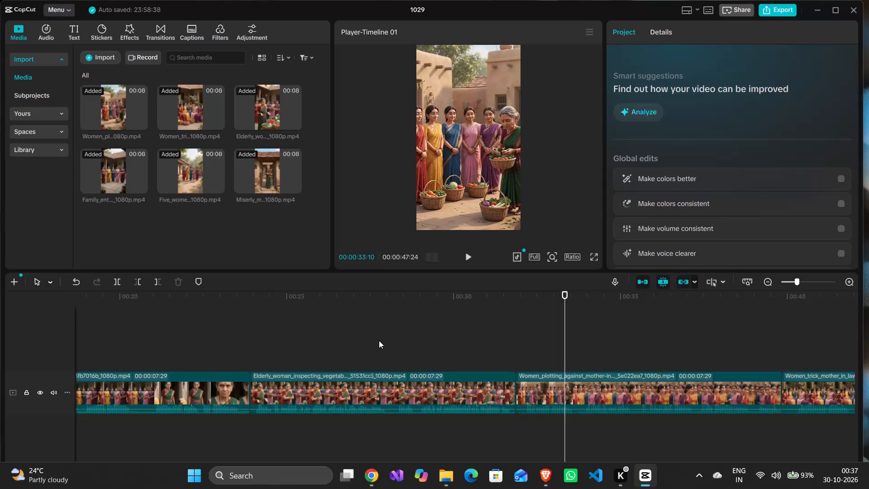
scroll(379, 342, "right", 6)
left_click(129, 350)
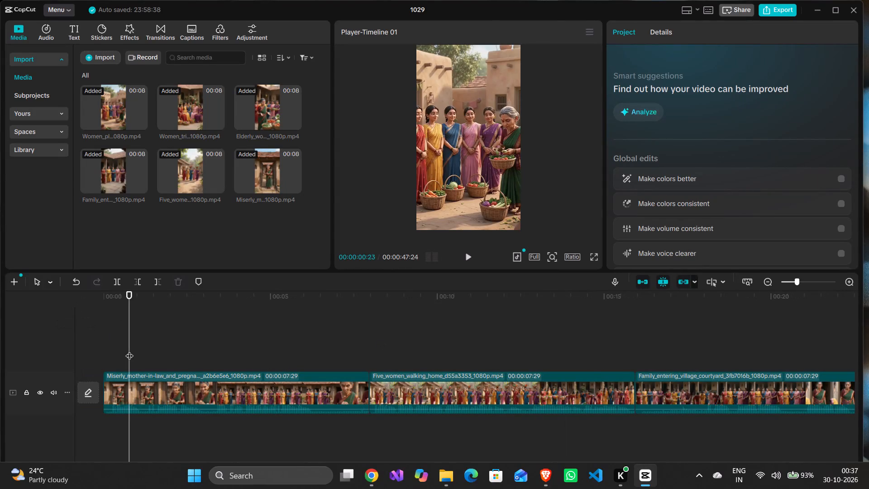
left_click_drag(129, 350, 105, 347)
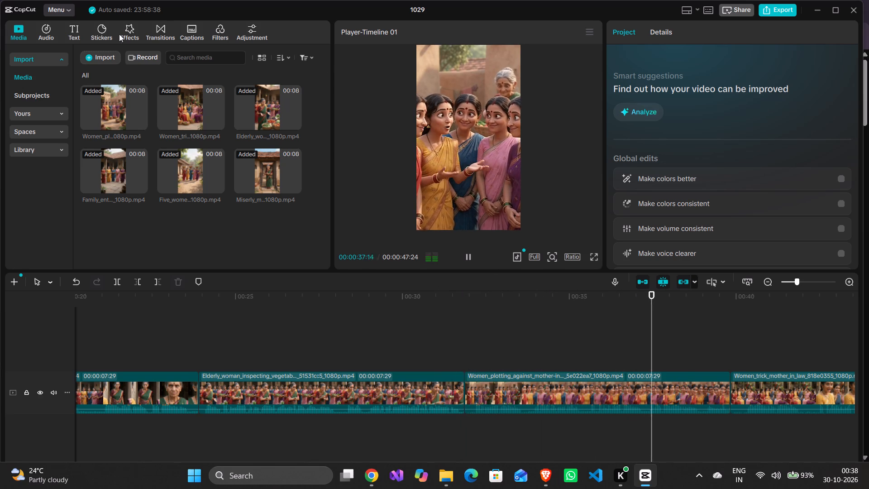
Search the effects library for "subscribe" and stop the timeline playback.
left_click(132, 27)
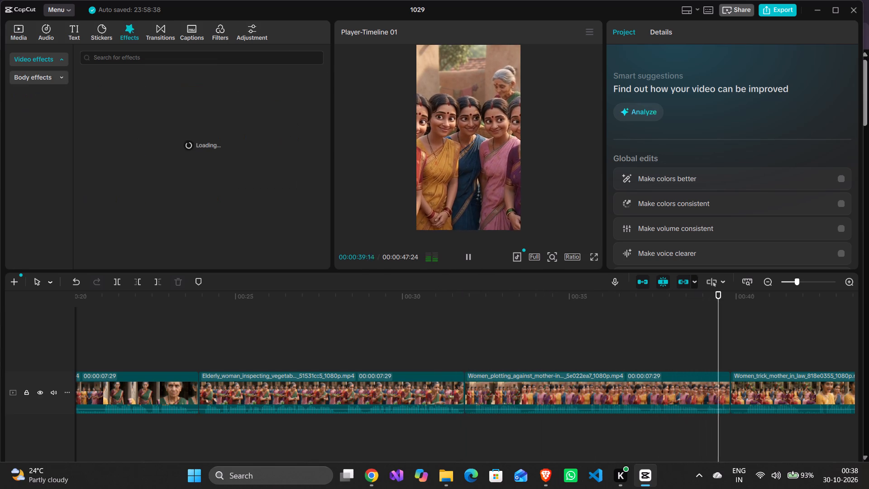
left_click(131, 59)
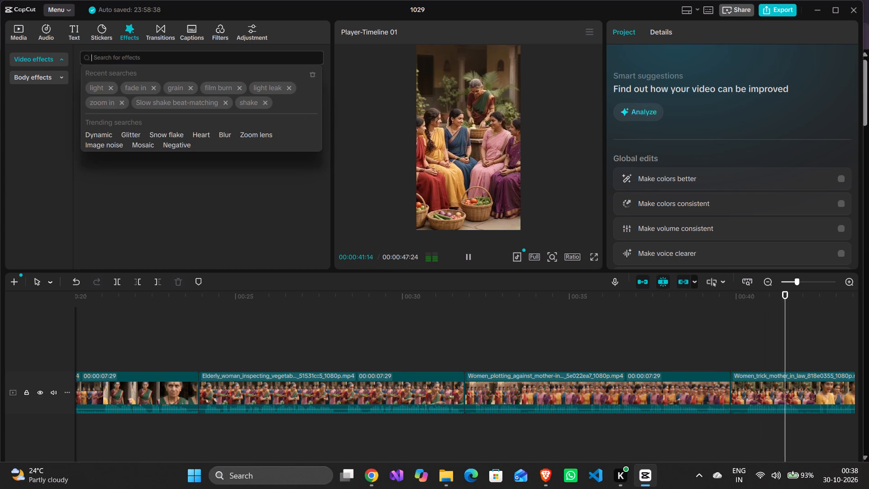
type("subscribe")
key("Return")
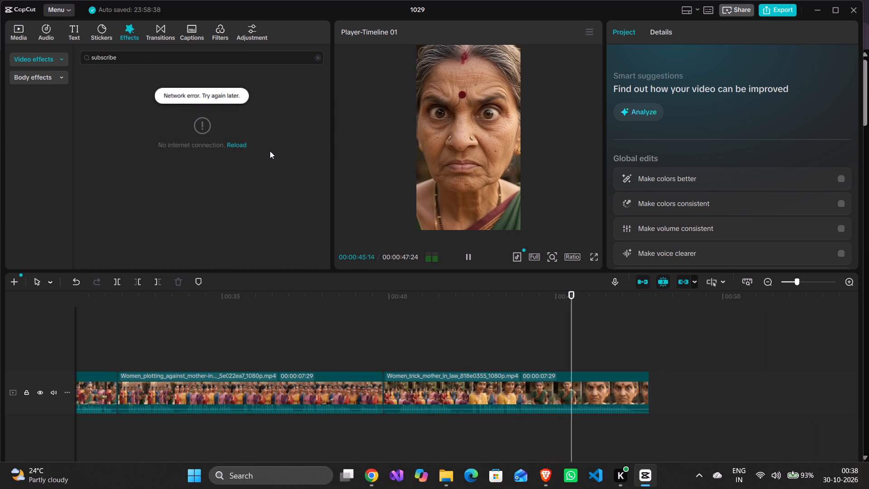
left_click(470, 259)
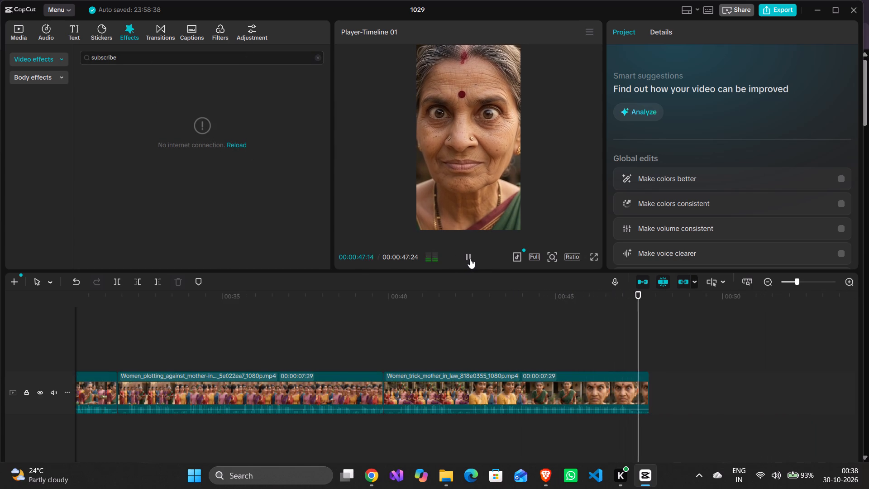
Connect the computer to the saved VPN connection named "vpn".
left_click(780, 479)
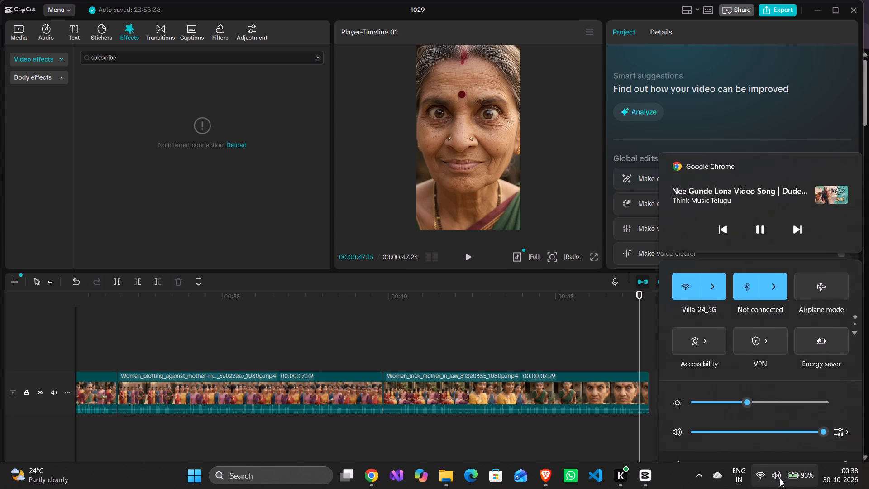
left_click(764, 322)
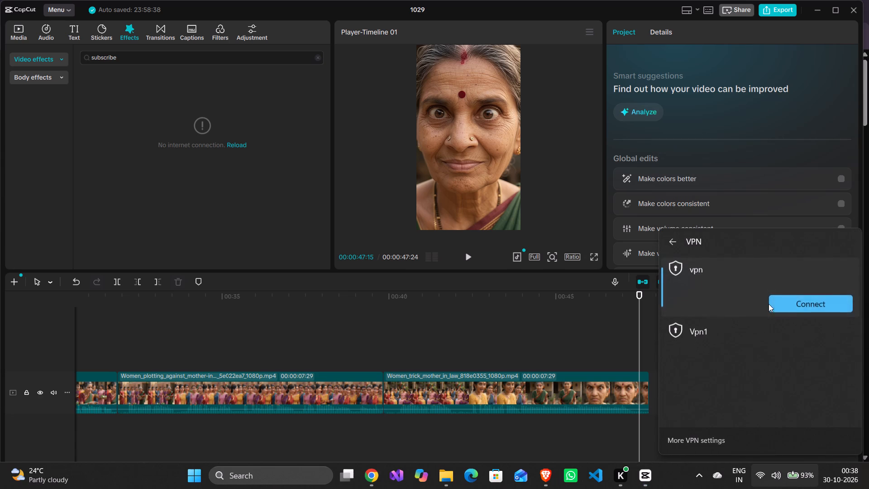
left_click(775, 306)
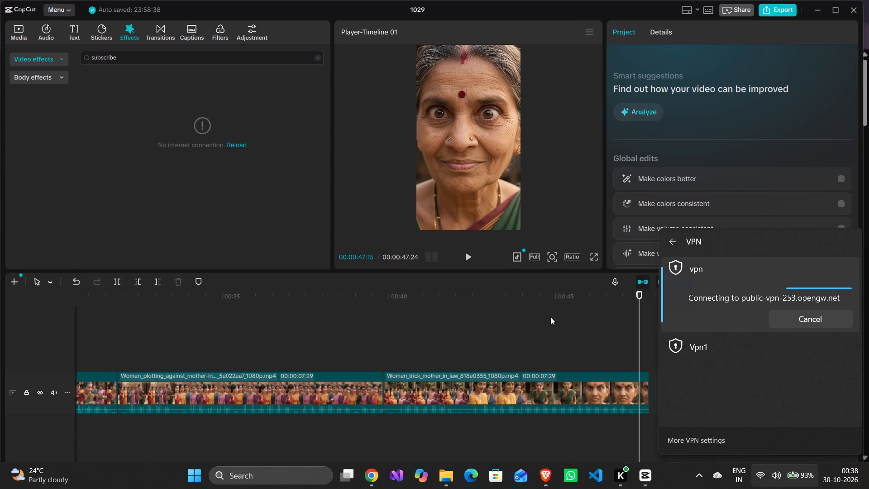
left_click(550, 317)
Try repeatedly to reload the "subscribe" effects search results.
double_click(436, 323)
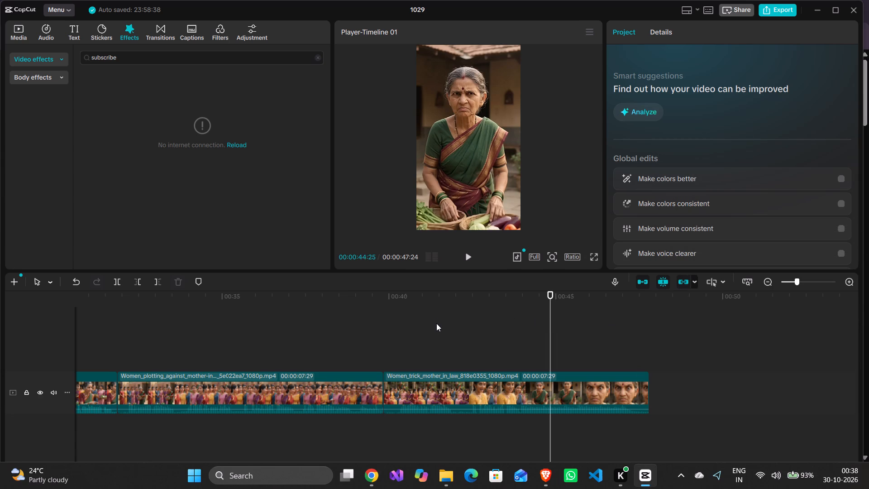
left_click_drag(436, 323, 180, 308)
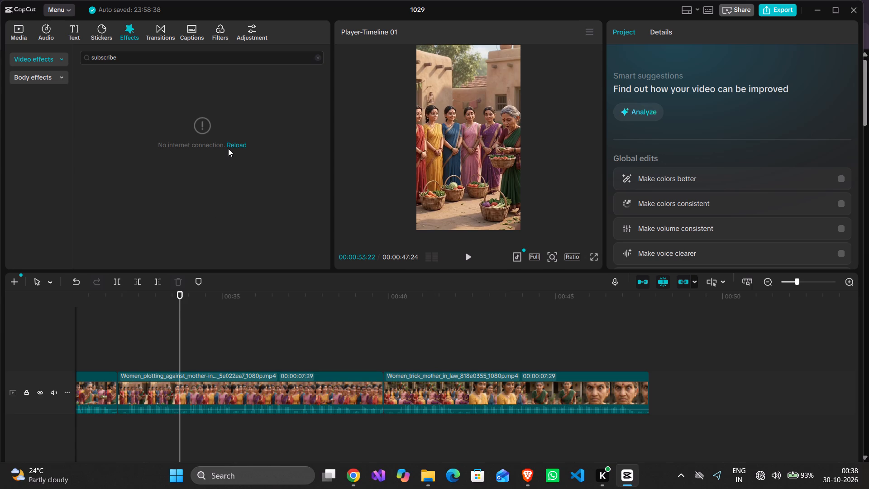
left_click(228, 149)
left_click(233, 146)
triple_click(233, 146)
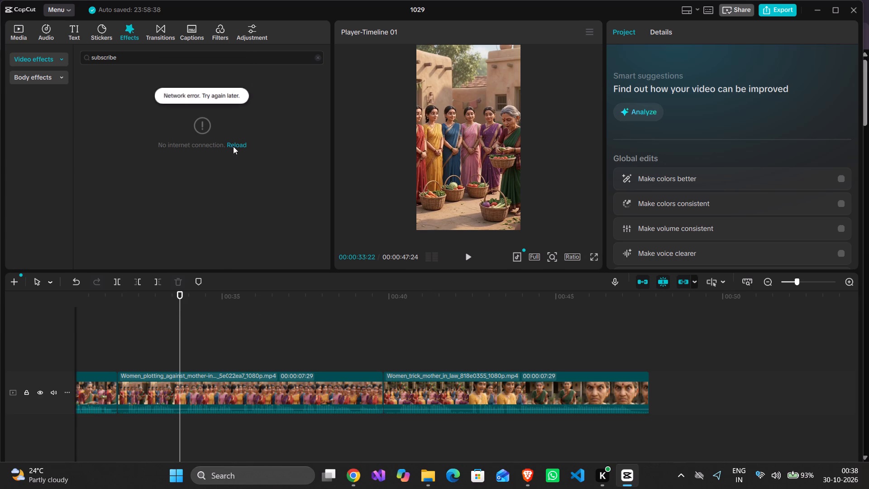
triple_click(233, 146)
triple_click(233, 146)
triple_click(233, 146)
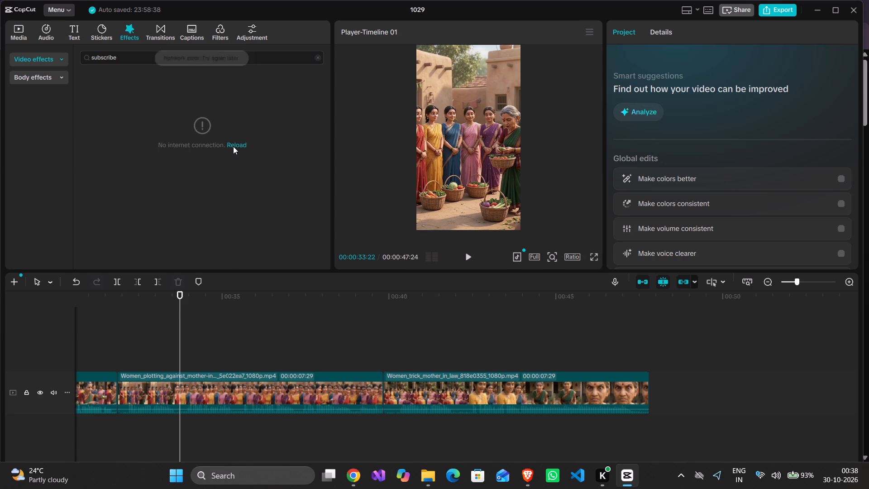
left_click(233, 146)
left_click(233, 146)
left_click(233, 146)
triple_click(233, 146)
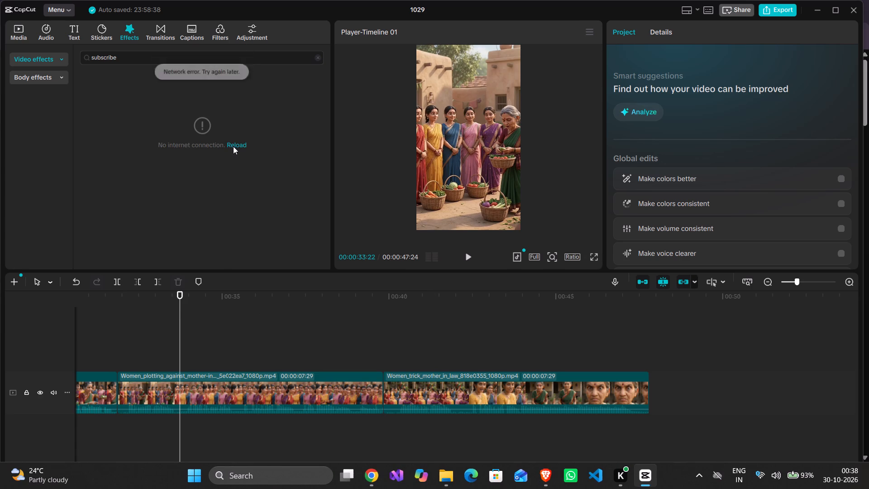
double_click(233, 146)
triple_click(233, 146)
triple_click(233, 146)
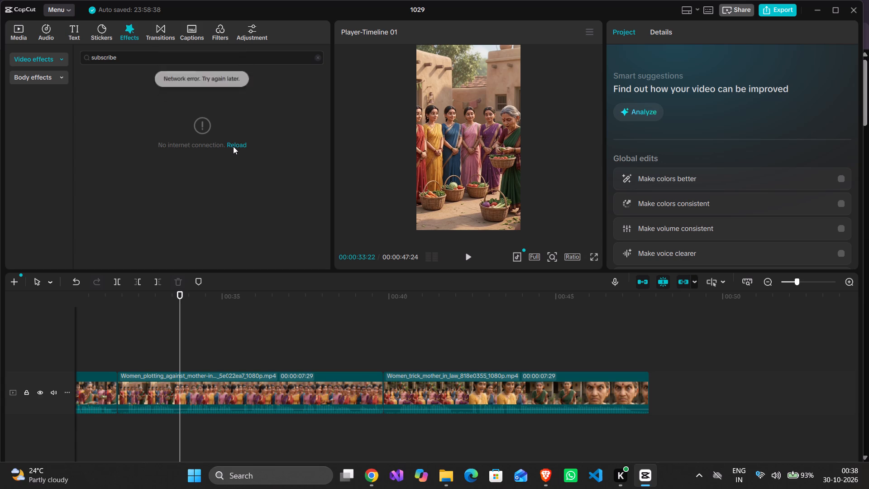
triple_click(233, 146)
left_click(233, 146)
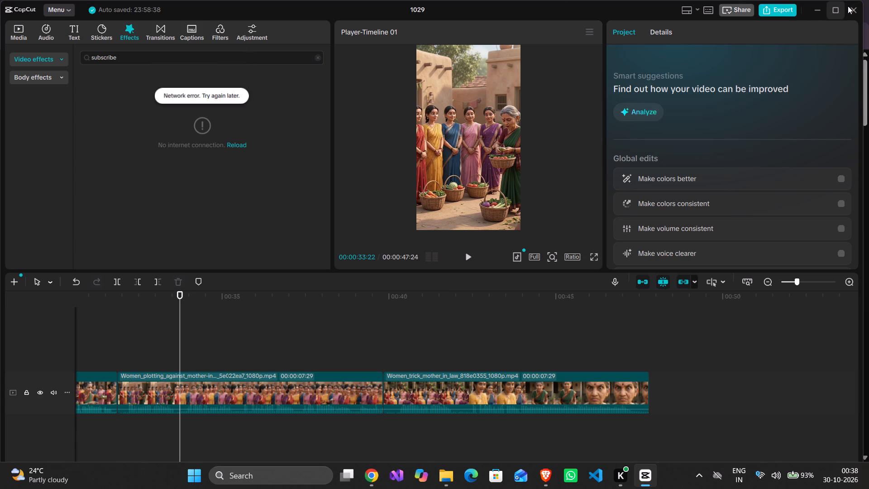
Close the 1029 project and quit CapCut.
left_click(849, 7)
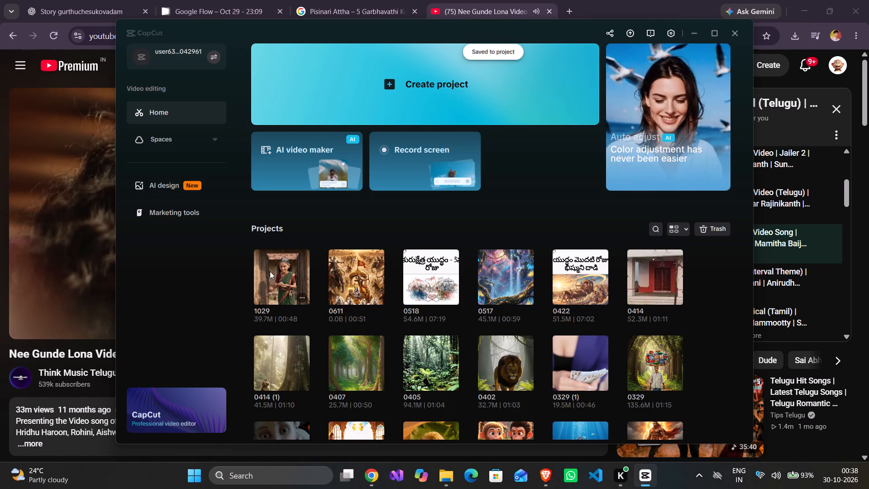
left_click(735, 34)
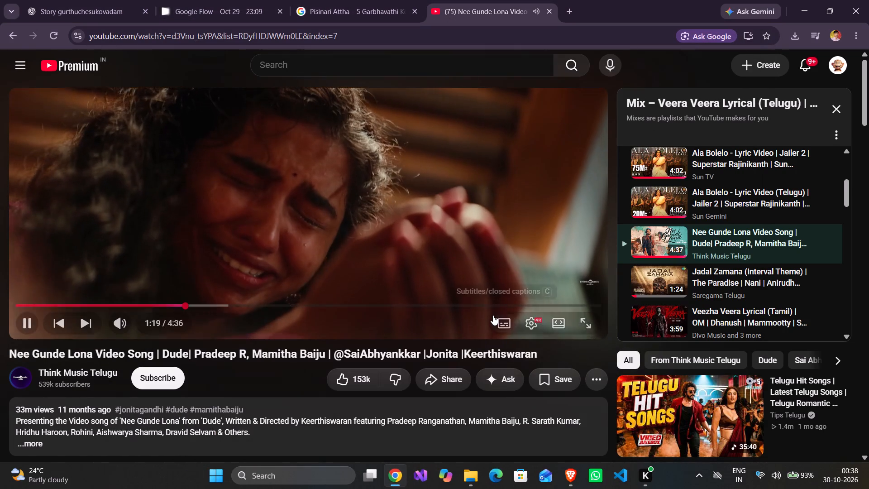
Relaunch CapCut, accept the environment test and open project 1029.
left_click(228, 471)
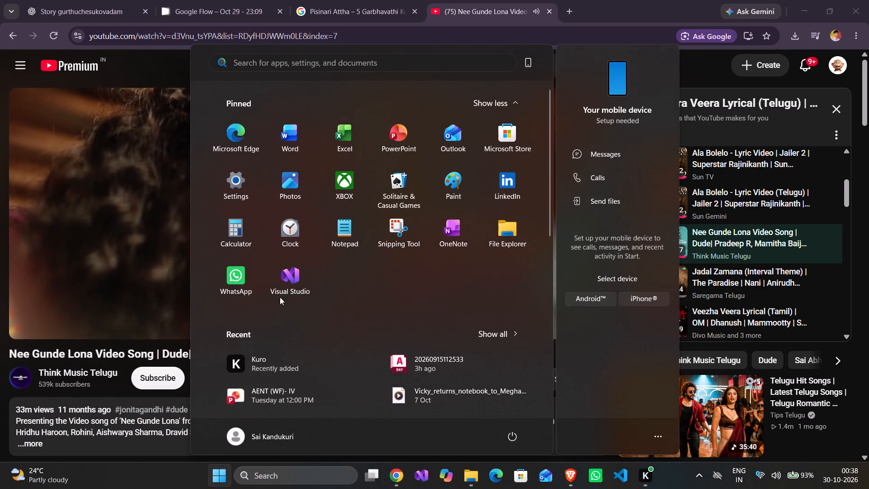
type("capcut")
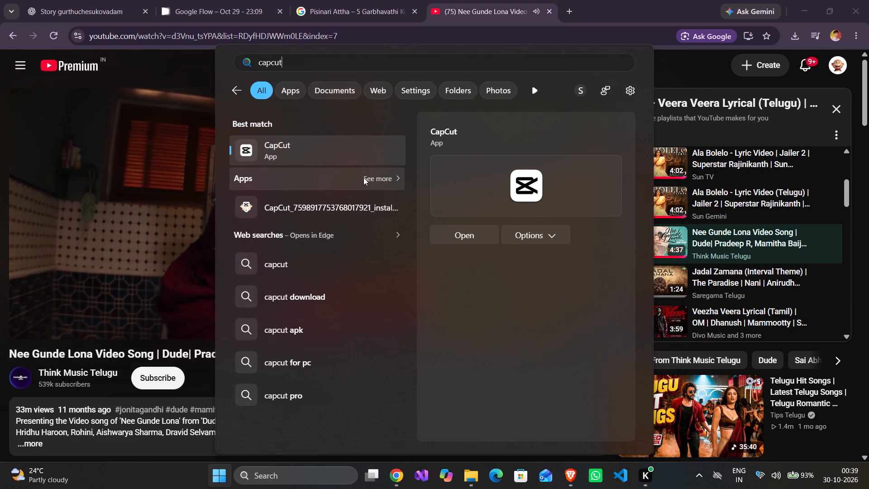
left_click(345, 148)
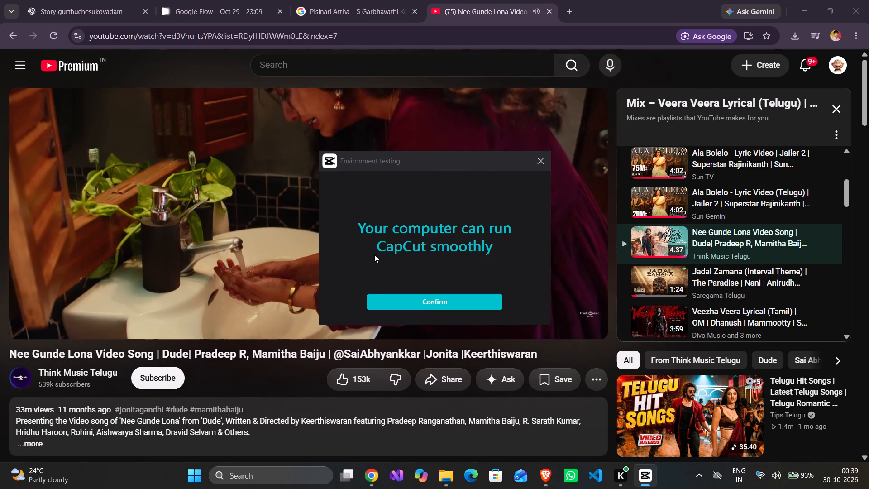
left_click(428, 306)
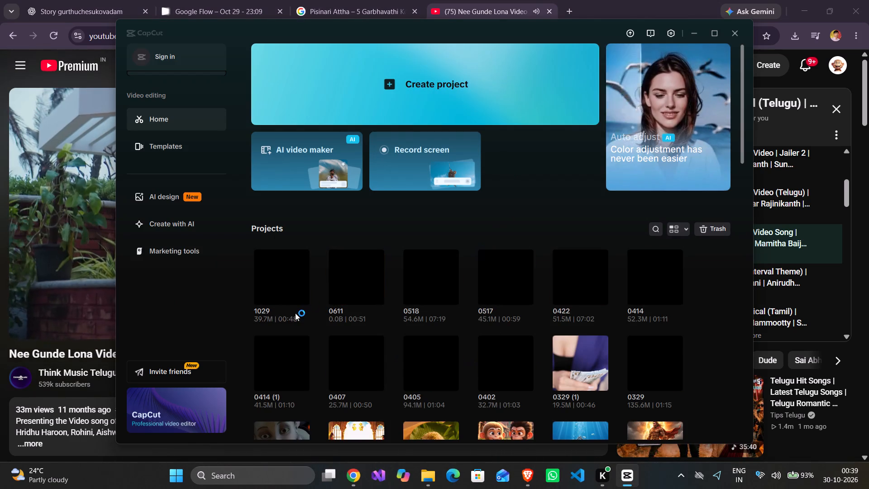
left_click(274, 278)
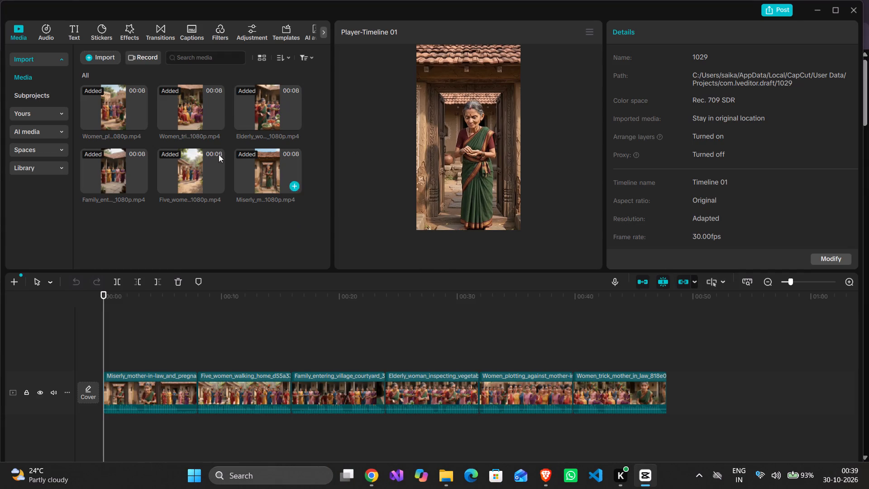
Open the video effects library.
left_click(128, 29)
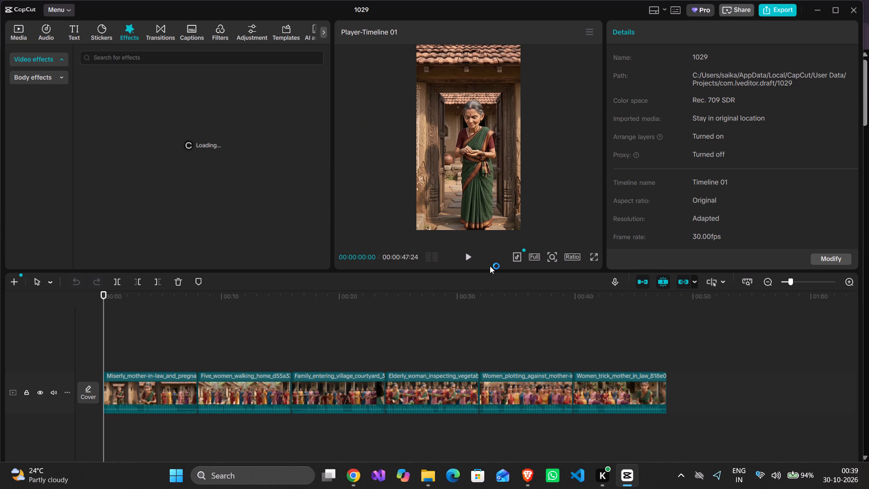
Scrub through the last clip on the timeline to review how the video ends.
scroll(490, 266, "down", 1)
scroll(490, 266, "up", 1)
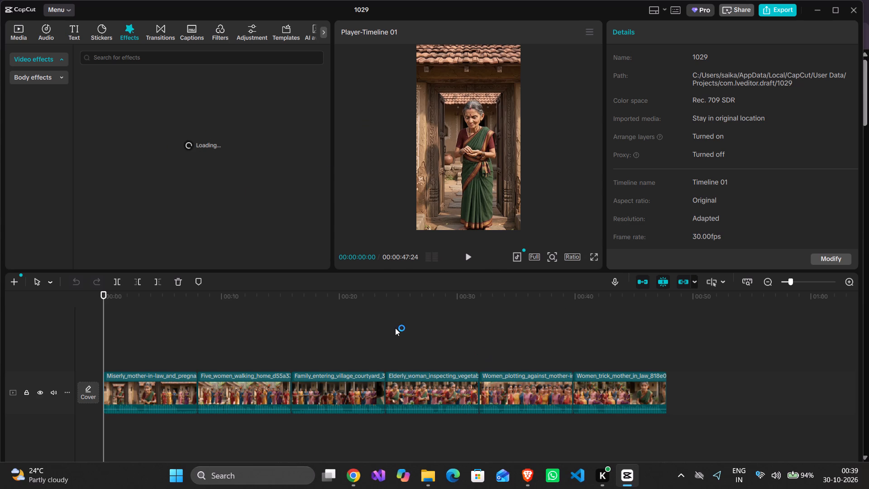
left_click(395, 328)
left_click_drag(395, 328, 753, 380)
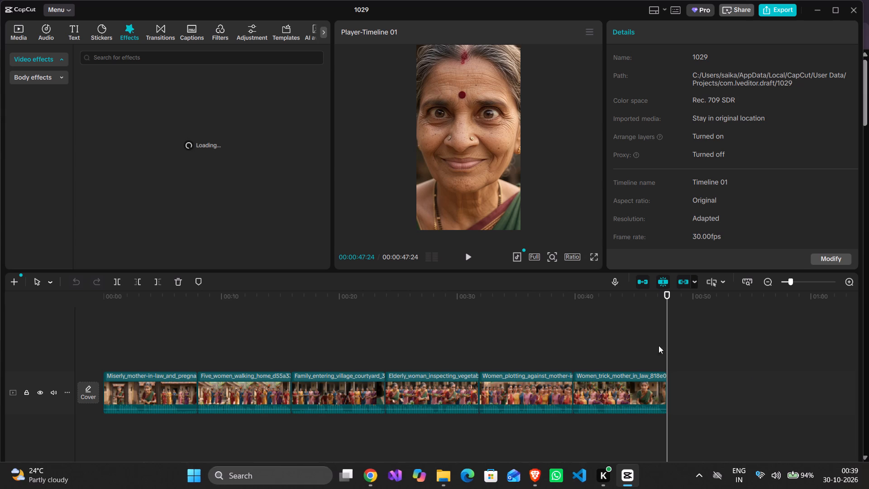
left_click_drag(649, 323, 599, 332)
double_click(599, 332)
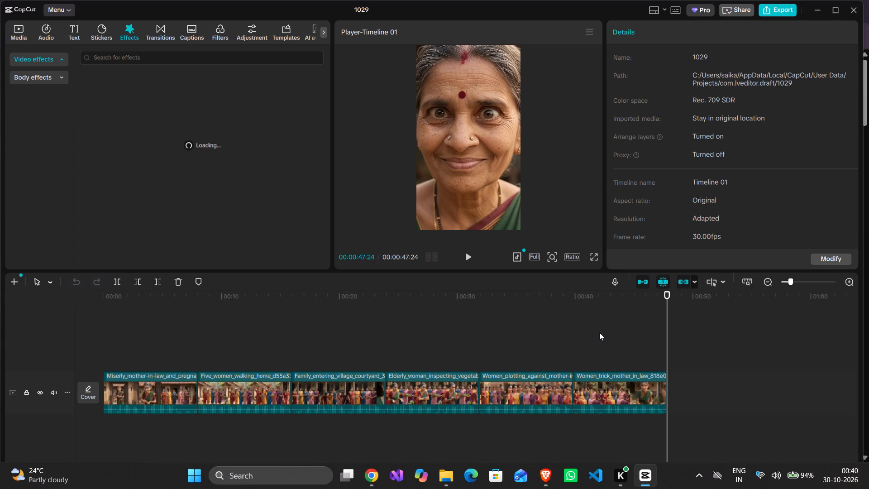
left_click_drag(599, 332, 595, 347)
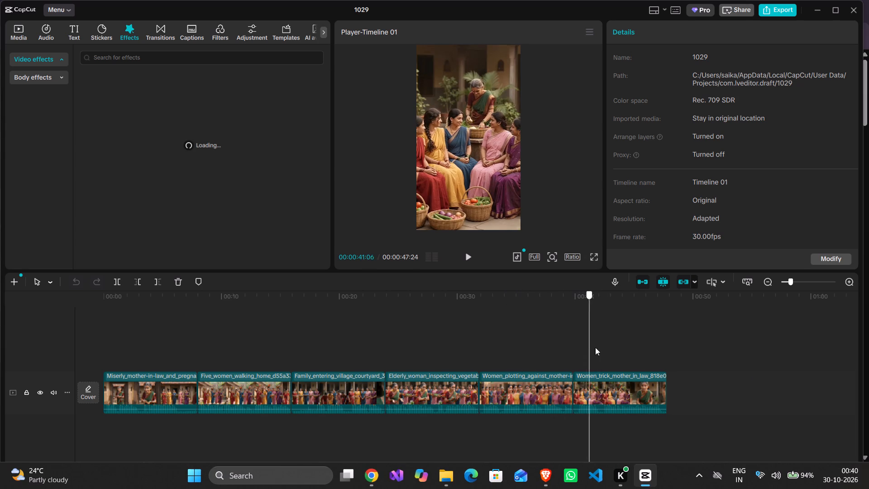
left_click_drag(595, 347, 632, 353)
left_click_drag(632, 353, 654, 356)
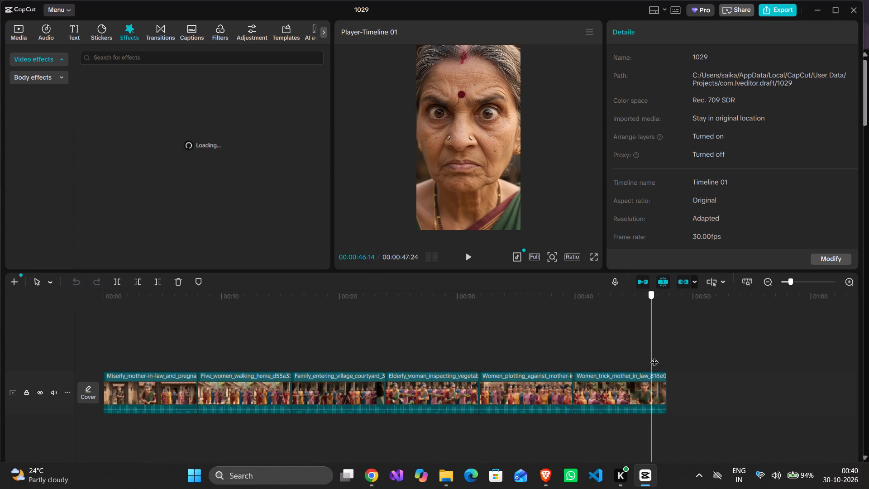
left_click_drag(654, 356, 680, 364)
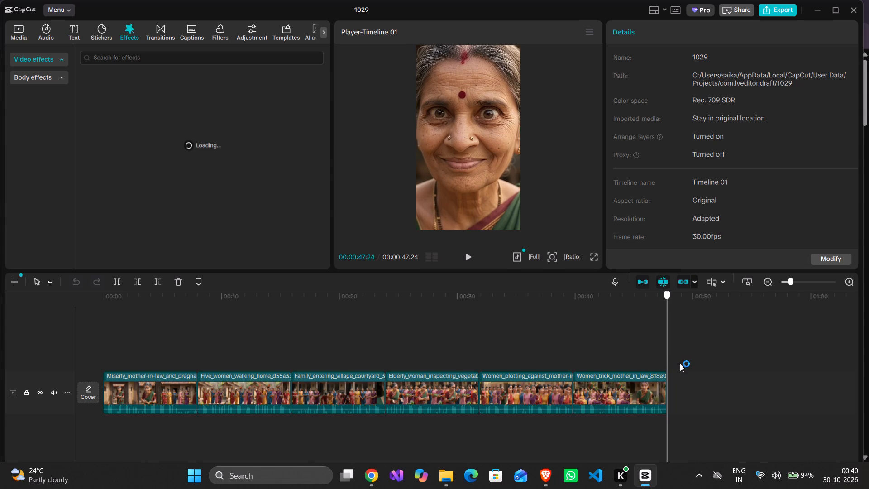
left_click_drag(680, 364, 648, 361)
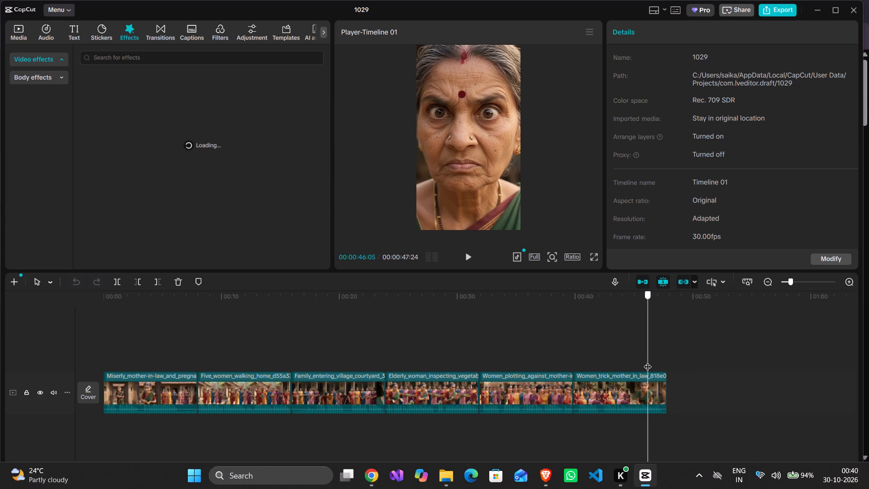
left_click_drag(648, 361, 675, 362)
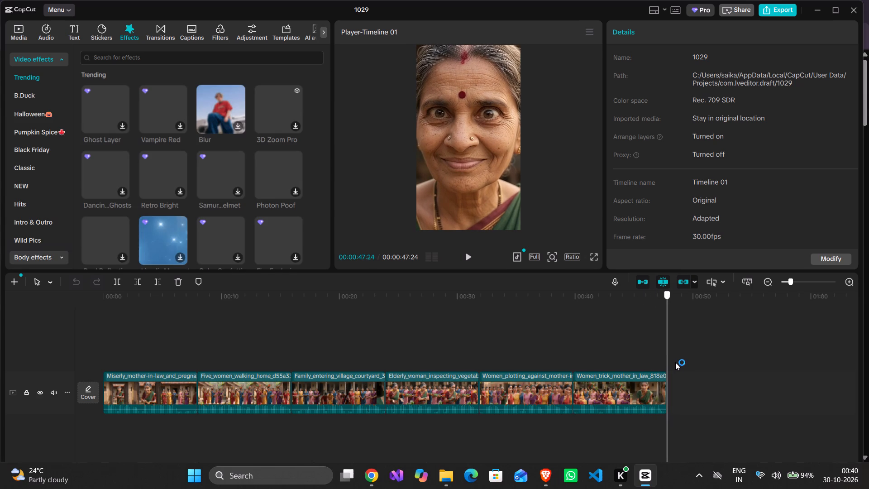
left_click_drag(675, 362, 675, 363)
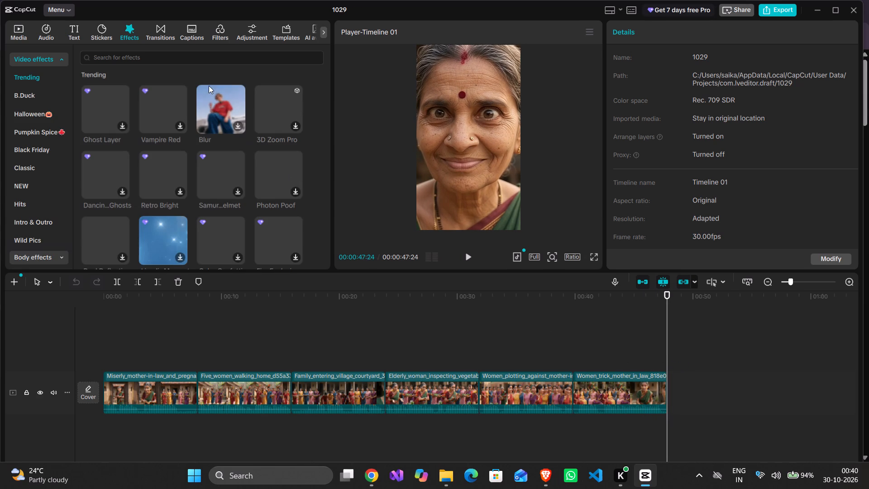
Search the effects library for the recent term "subscribe", dismiss the shortcut conflict notice and reload the results.
left_click(196, 60)
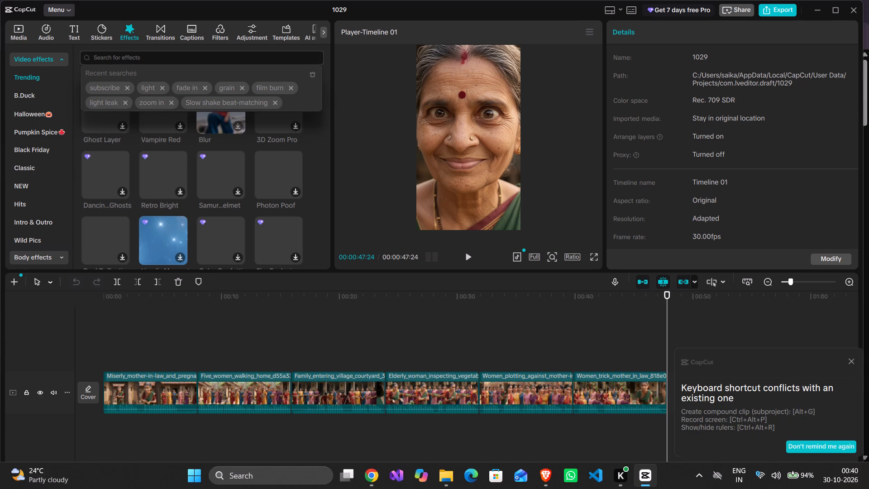
left_click(108, 91)
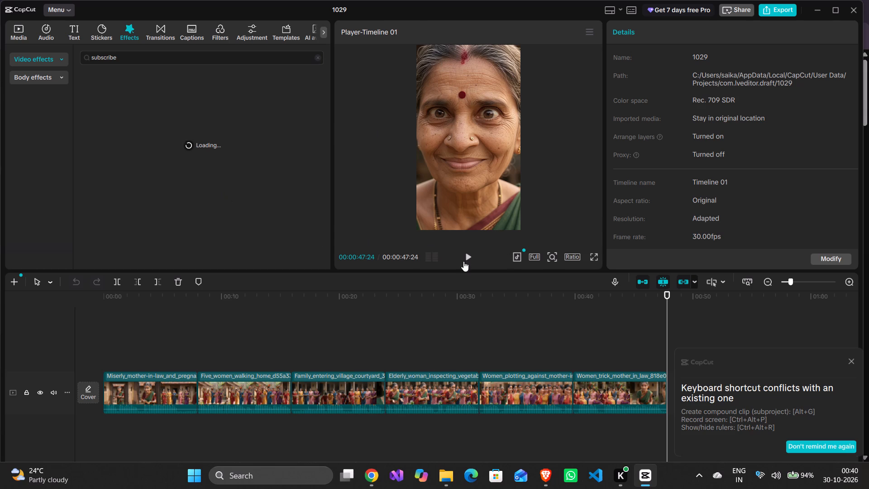
left_click(848, 363)
left_click(852, 360)
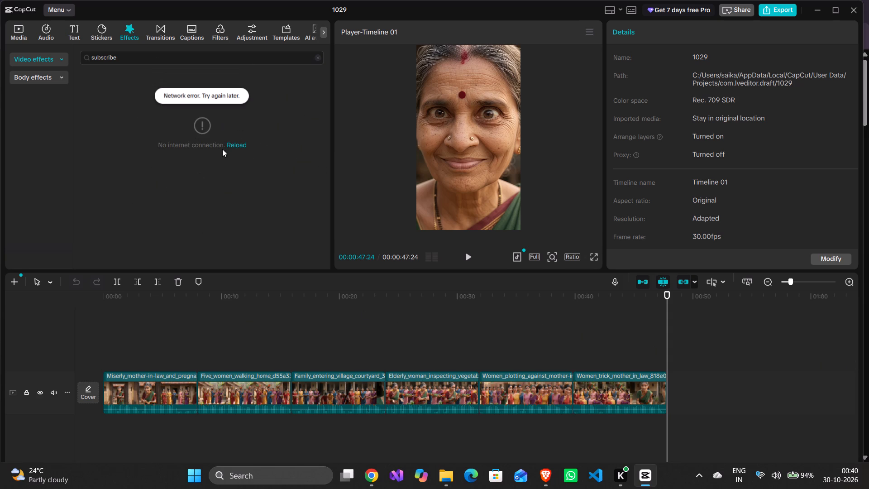
left_click(234, 145)
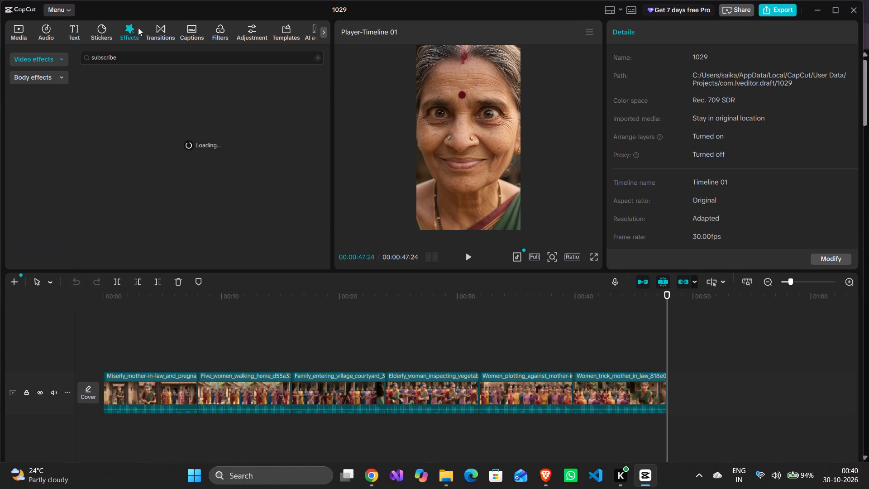
Check whether the sticker and music libraries load, and return to the "subscribe" effects search.
left_click(106, 27)
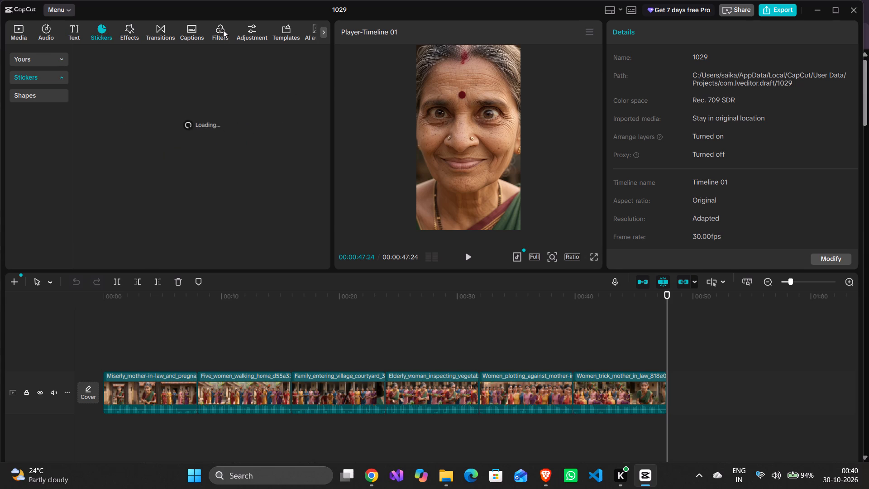
left_click(44, 22)
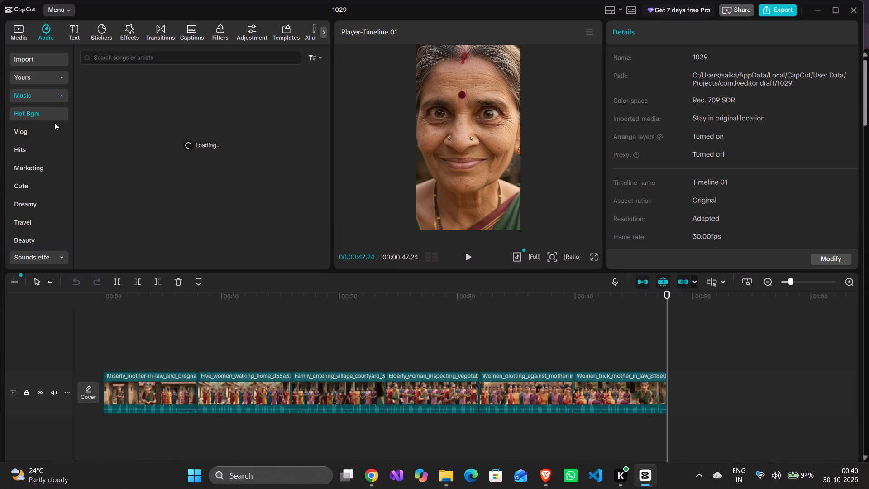
left_click(268, 326)
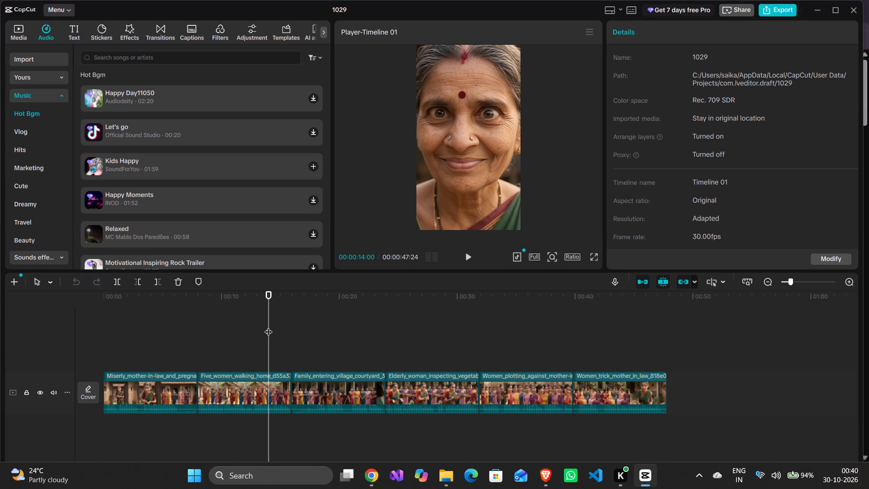
left_click(131, 34)
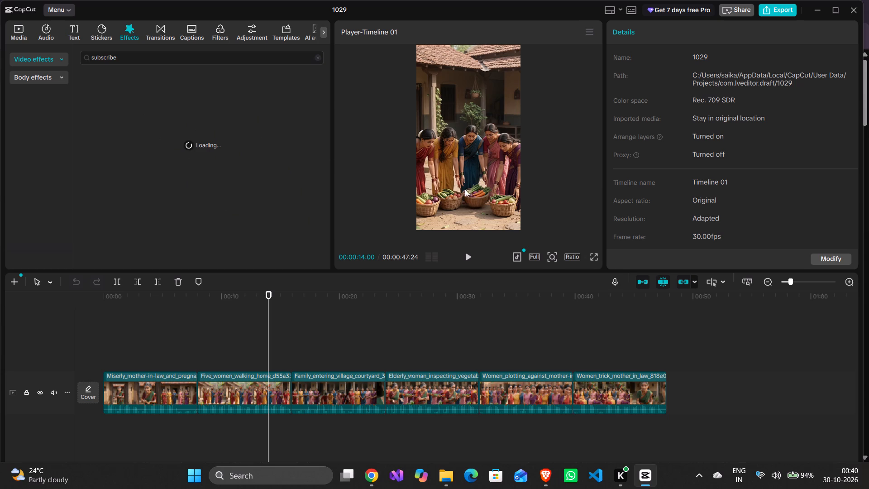
Return to the start of the timeline, select the first clip and look through its basic video properties.
left_click(508, 317)
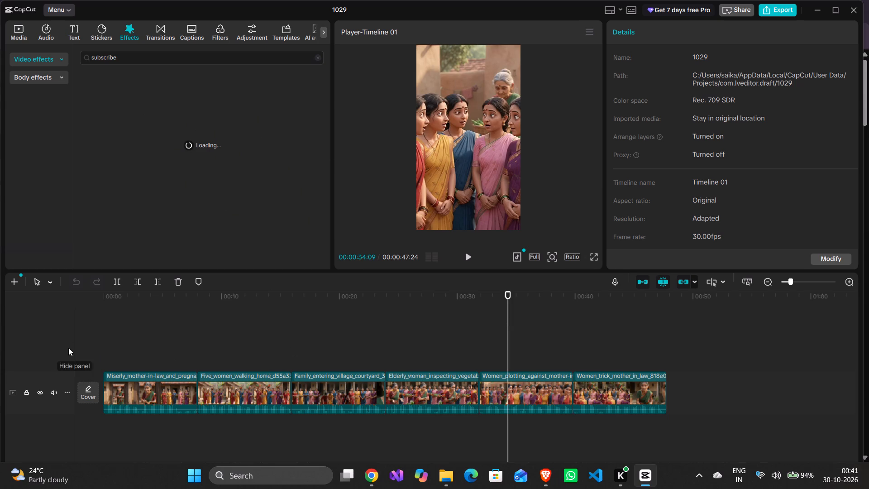
left_click(122, 349)
left_click_drag(122, 349, 97, 354)
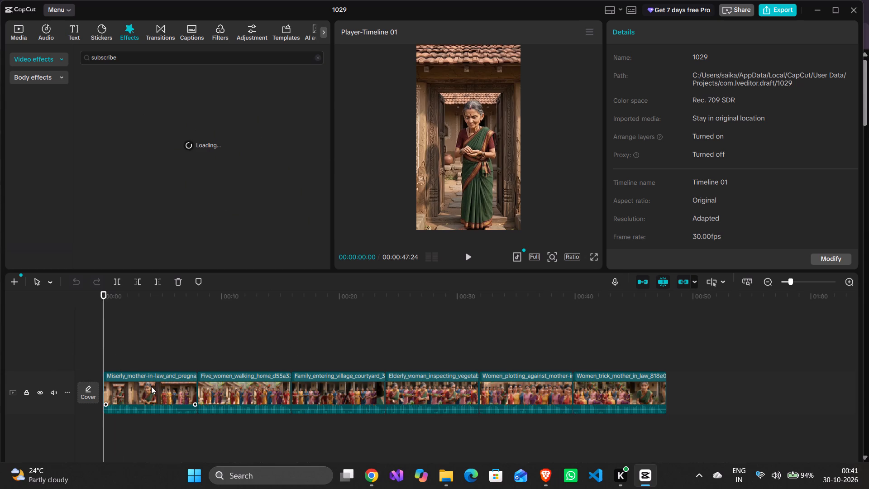
left_click(151, 386)
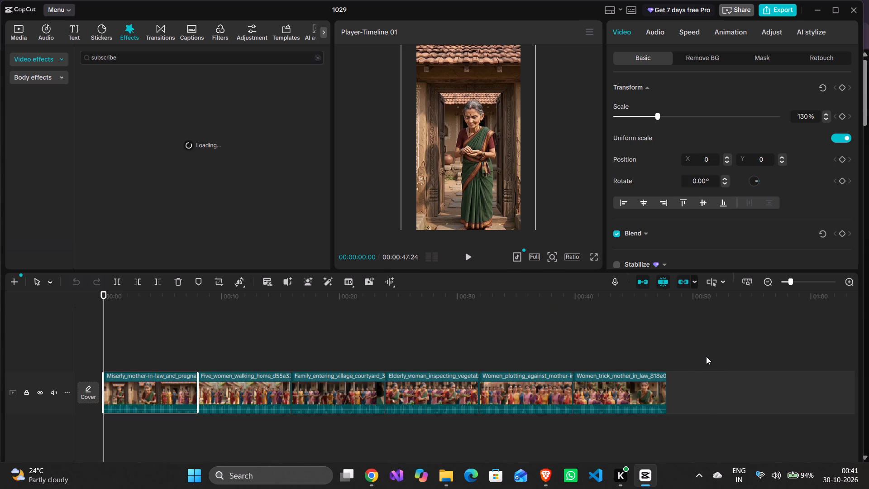
scroll(684, 162, "down", 3)
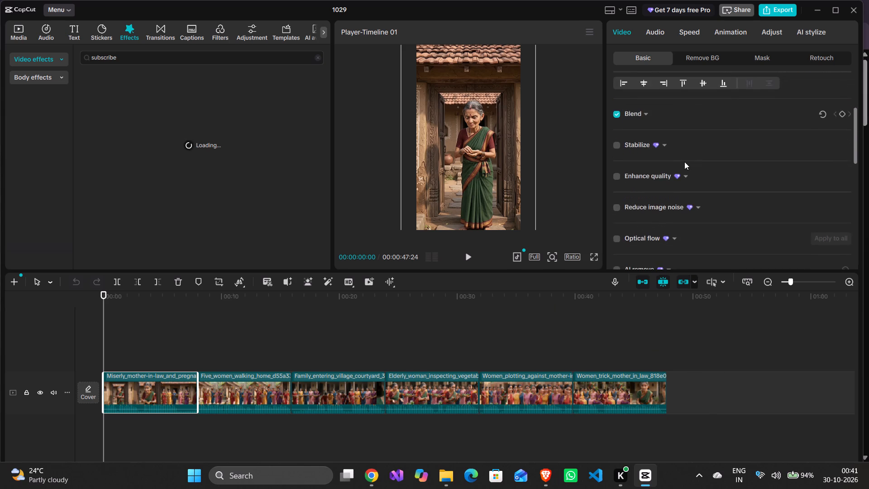
scroll(684, 162, "down", 19)
scroll(684, 162, "up", 16)
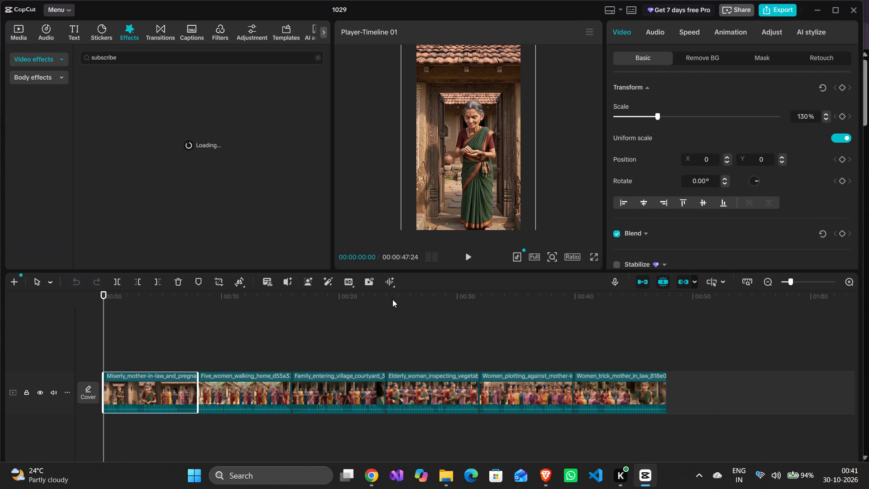
Reload the sticker library and go back to the "subscribe" effects search.
left_click(103, 35)
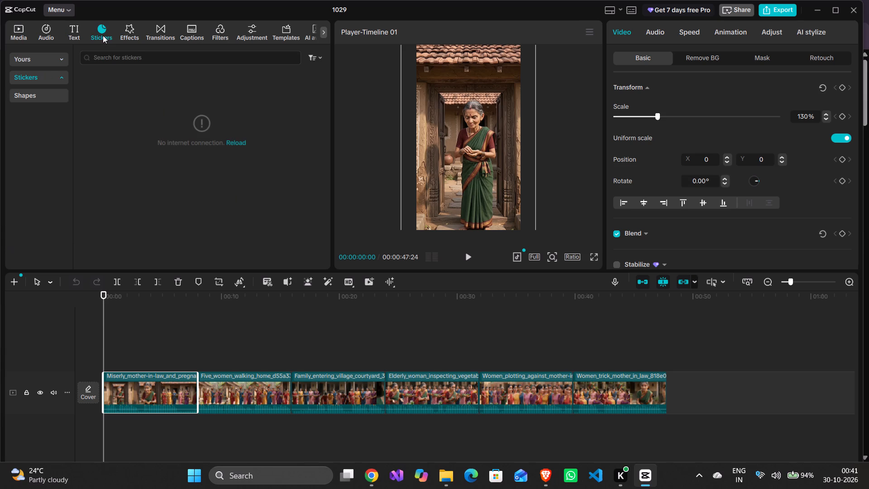
left_click(235, 140)
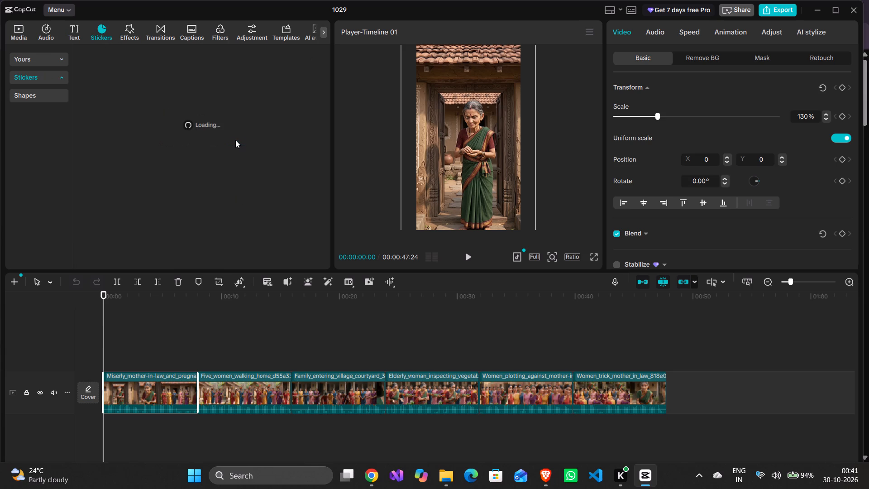
left_click(136, 31)
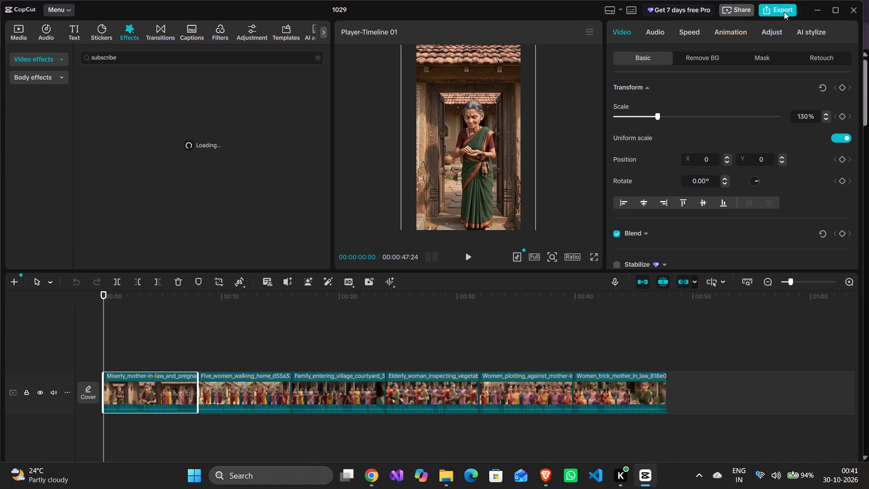
Open the export settings for the 1029 video and set the resolution to 8K.
left_click(734, 322)
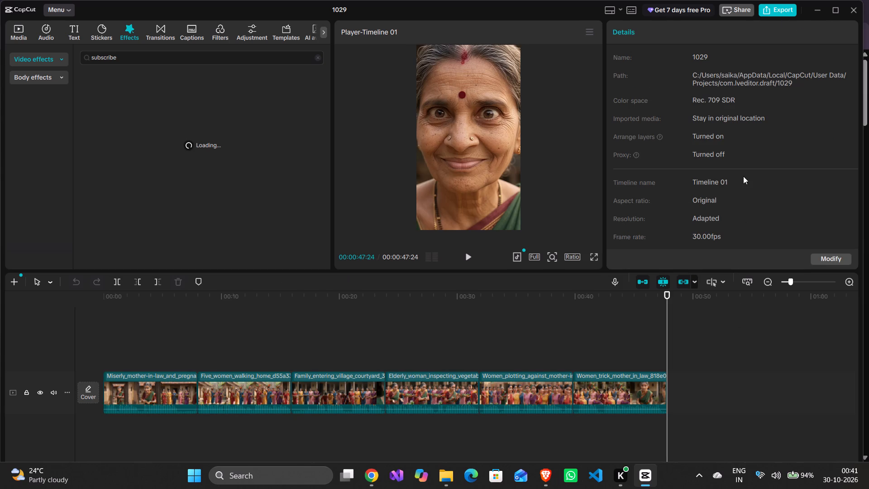
left_click(770, 13)
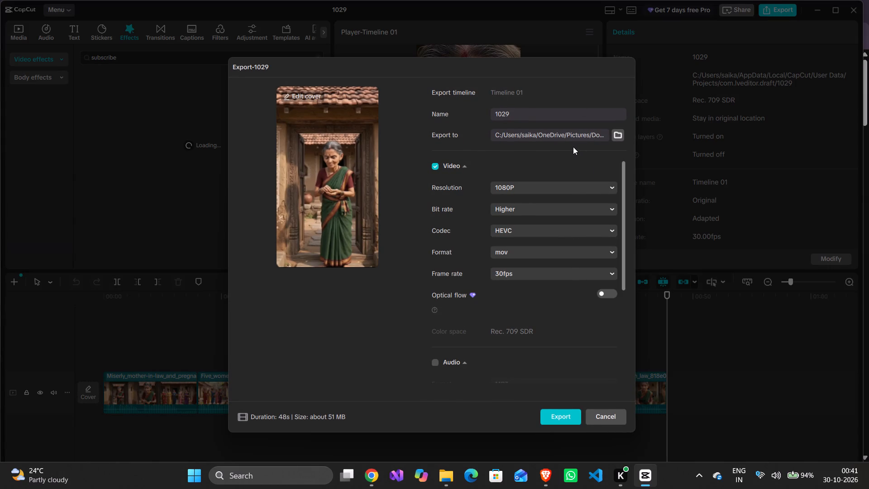
left_click(587, 190)
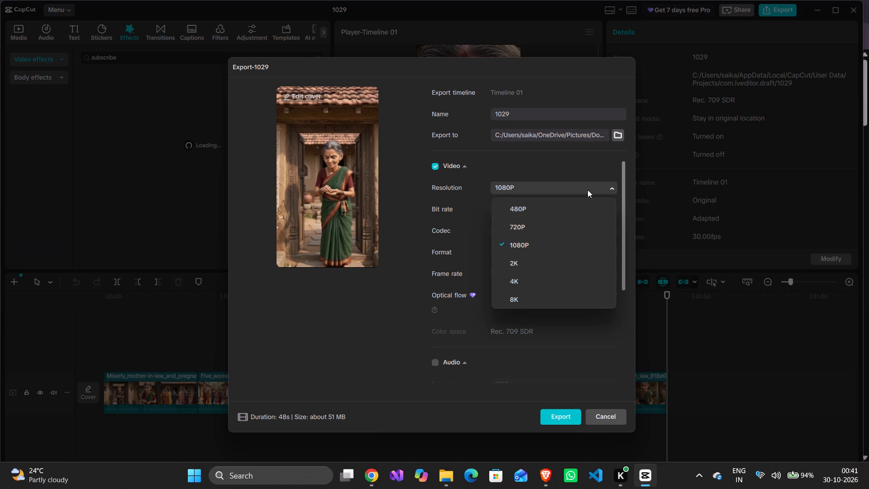
left_click(576, 291)
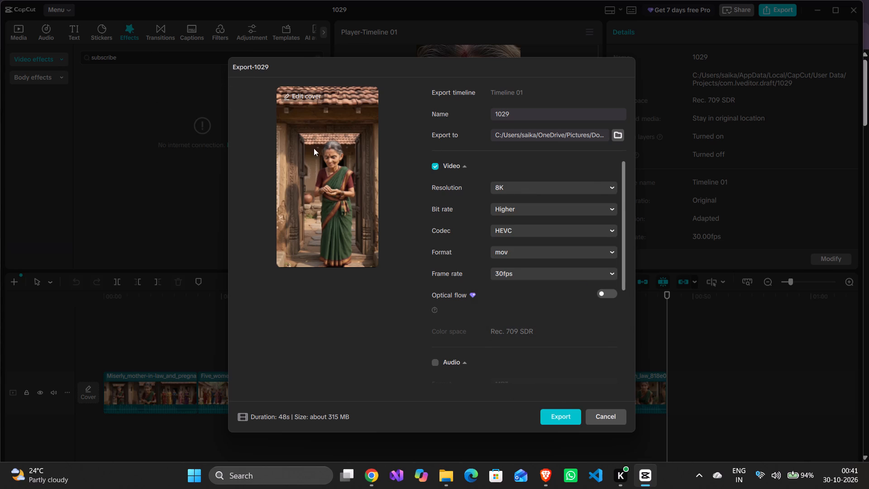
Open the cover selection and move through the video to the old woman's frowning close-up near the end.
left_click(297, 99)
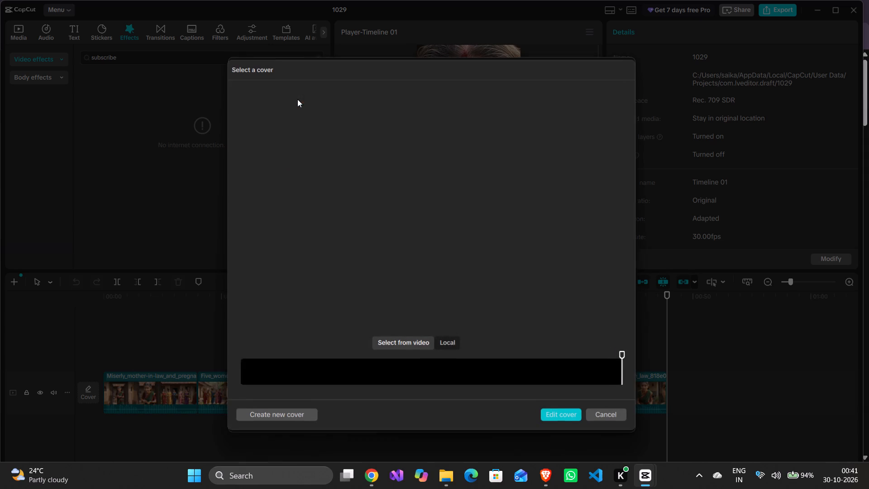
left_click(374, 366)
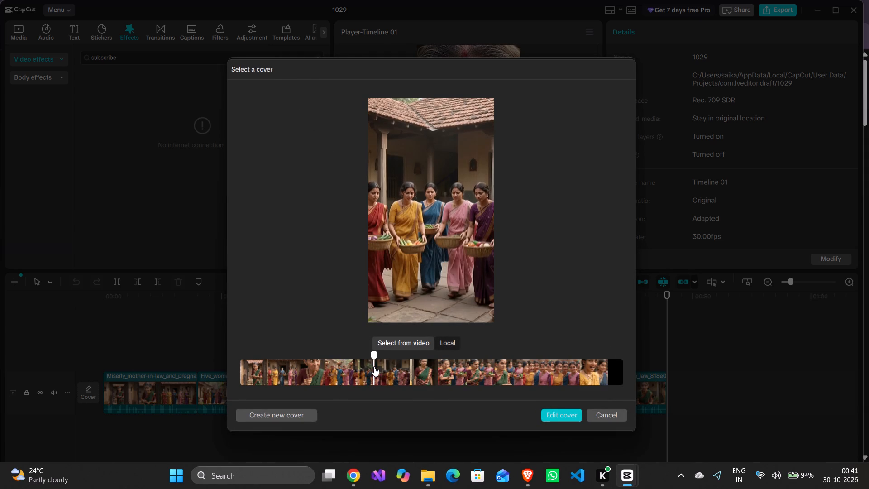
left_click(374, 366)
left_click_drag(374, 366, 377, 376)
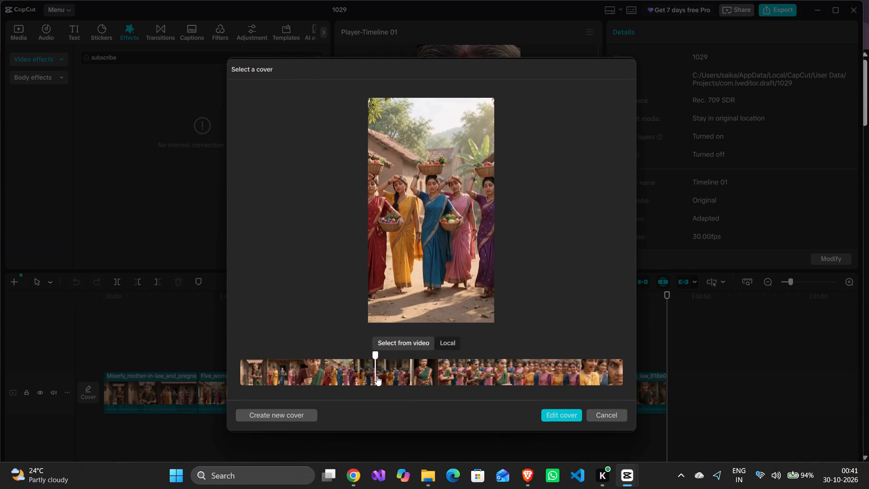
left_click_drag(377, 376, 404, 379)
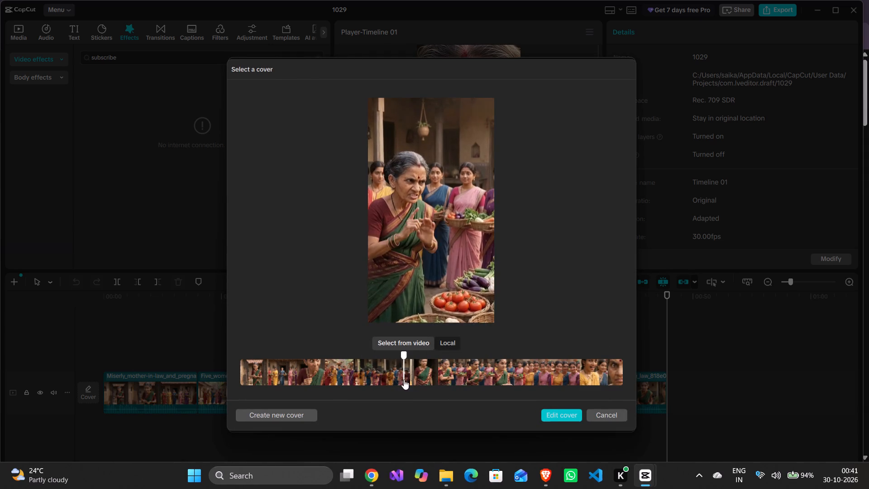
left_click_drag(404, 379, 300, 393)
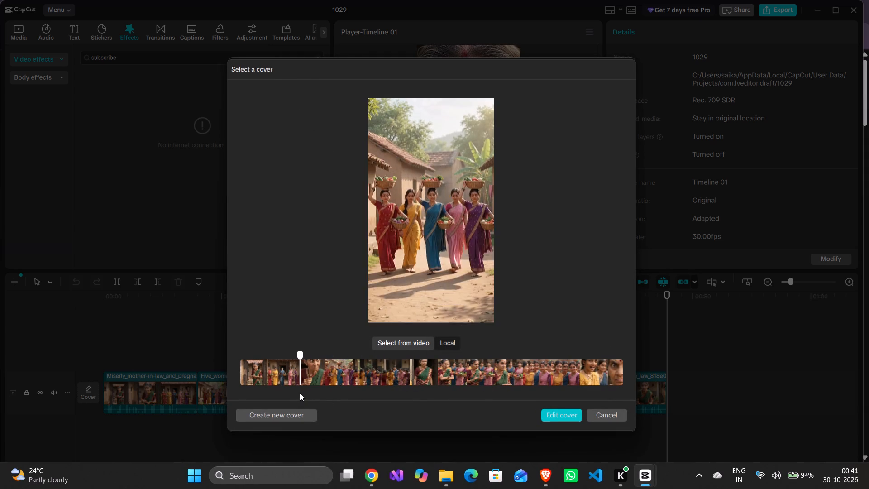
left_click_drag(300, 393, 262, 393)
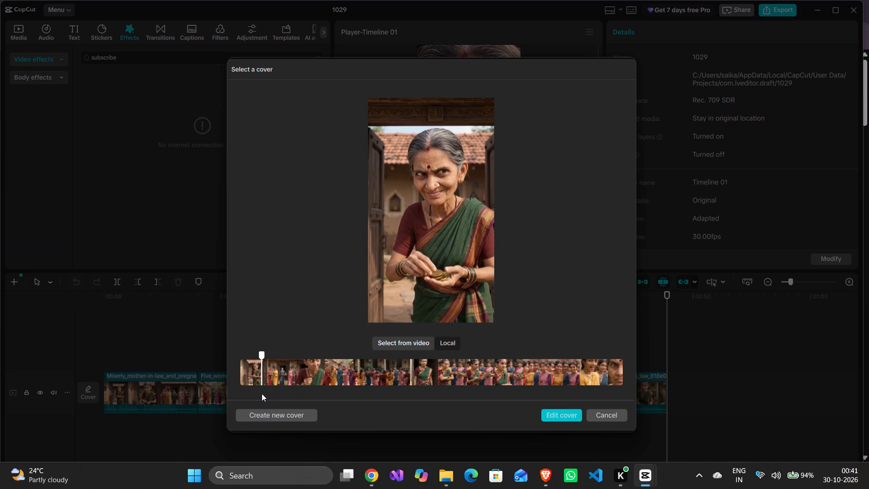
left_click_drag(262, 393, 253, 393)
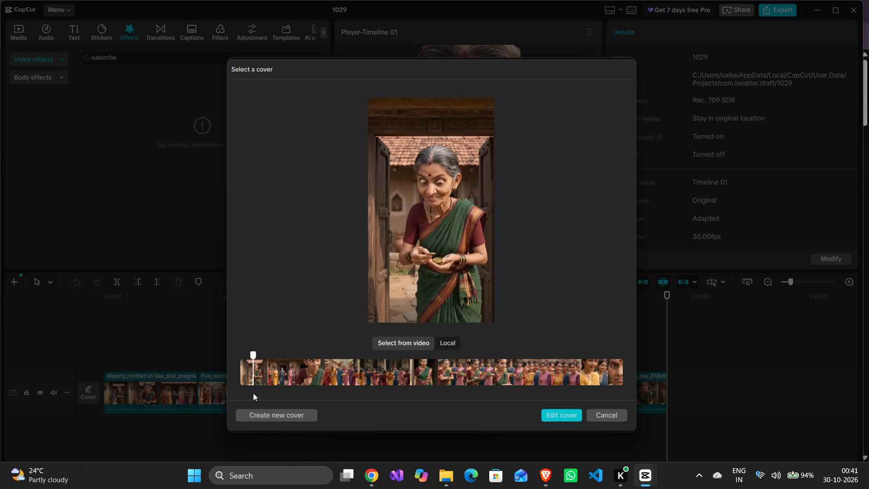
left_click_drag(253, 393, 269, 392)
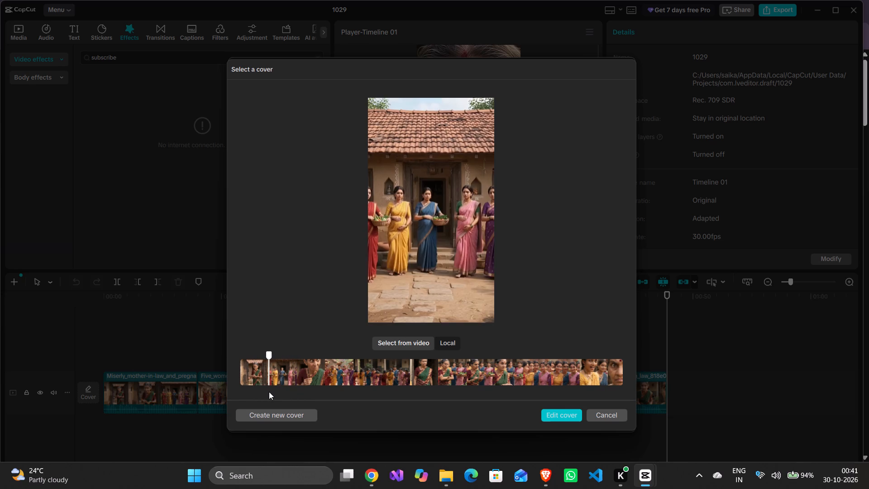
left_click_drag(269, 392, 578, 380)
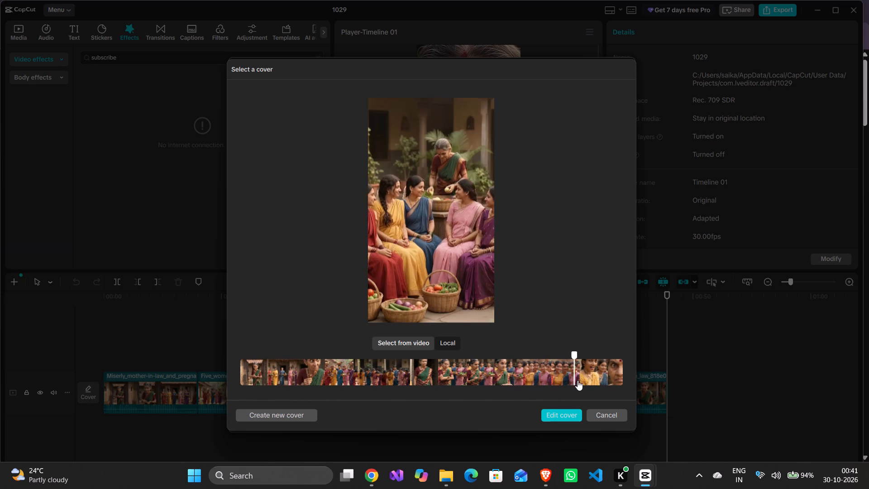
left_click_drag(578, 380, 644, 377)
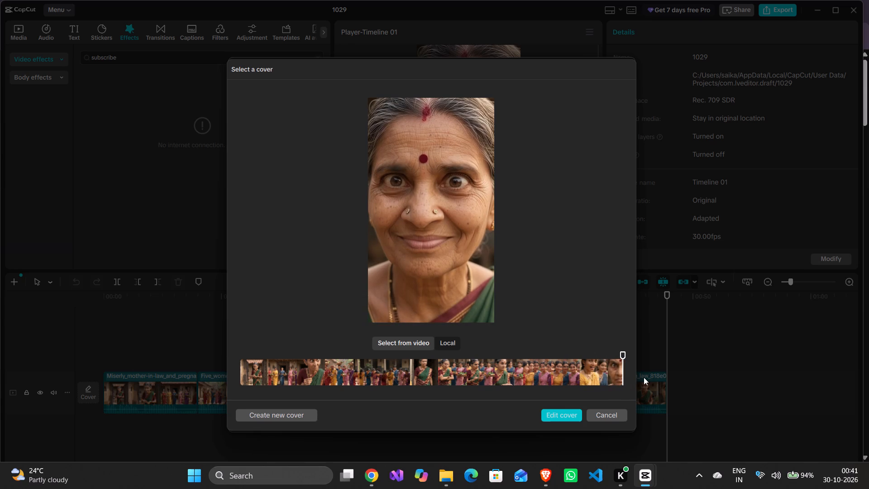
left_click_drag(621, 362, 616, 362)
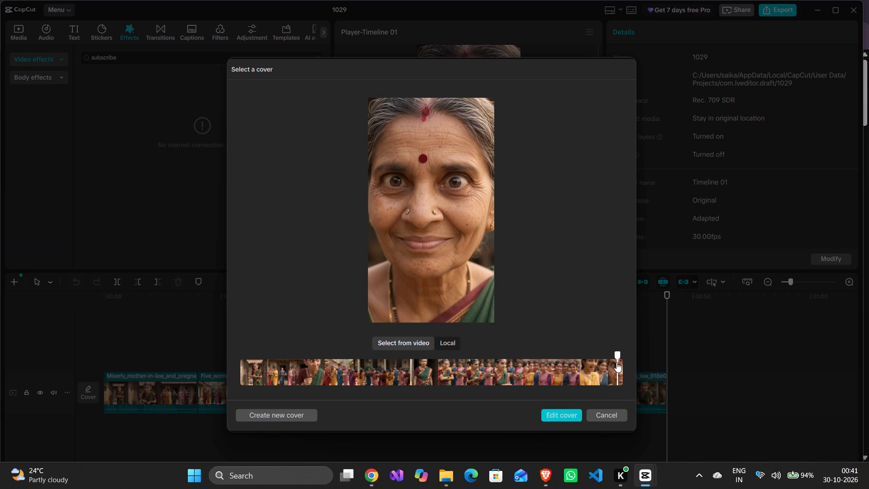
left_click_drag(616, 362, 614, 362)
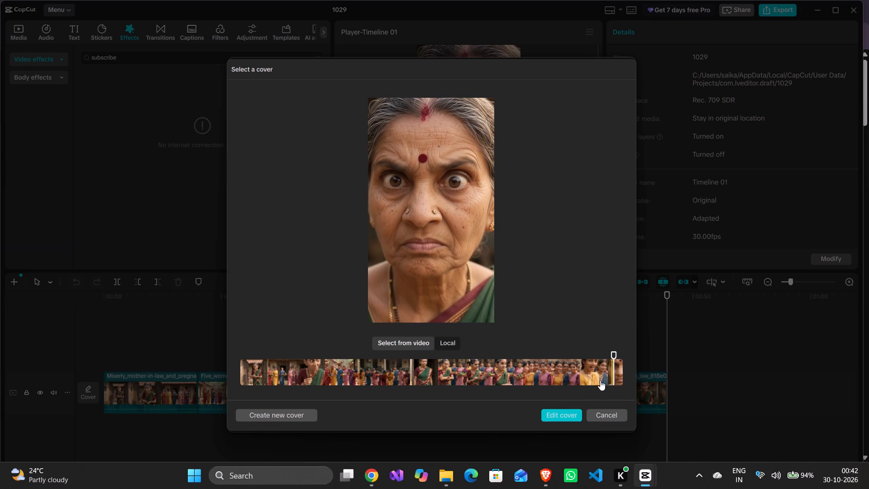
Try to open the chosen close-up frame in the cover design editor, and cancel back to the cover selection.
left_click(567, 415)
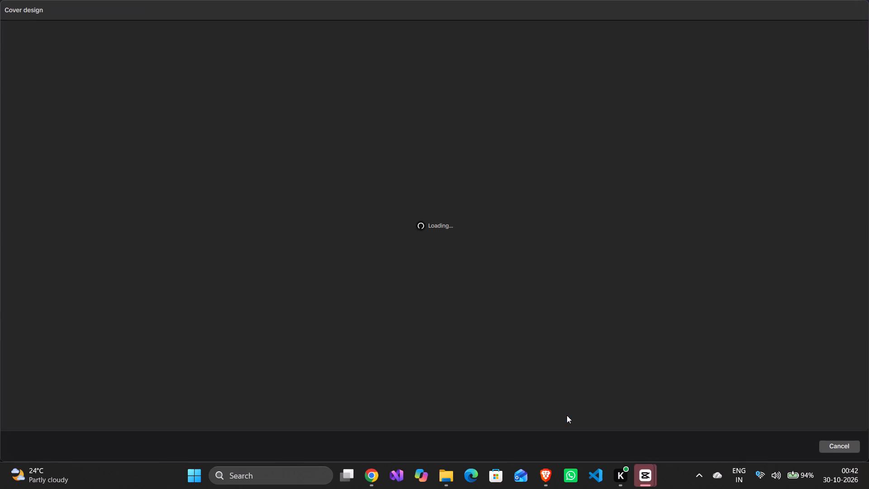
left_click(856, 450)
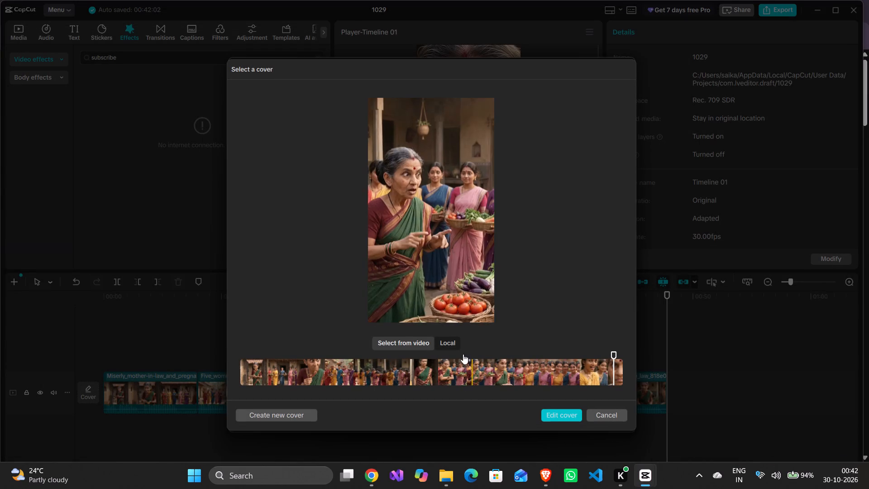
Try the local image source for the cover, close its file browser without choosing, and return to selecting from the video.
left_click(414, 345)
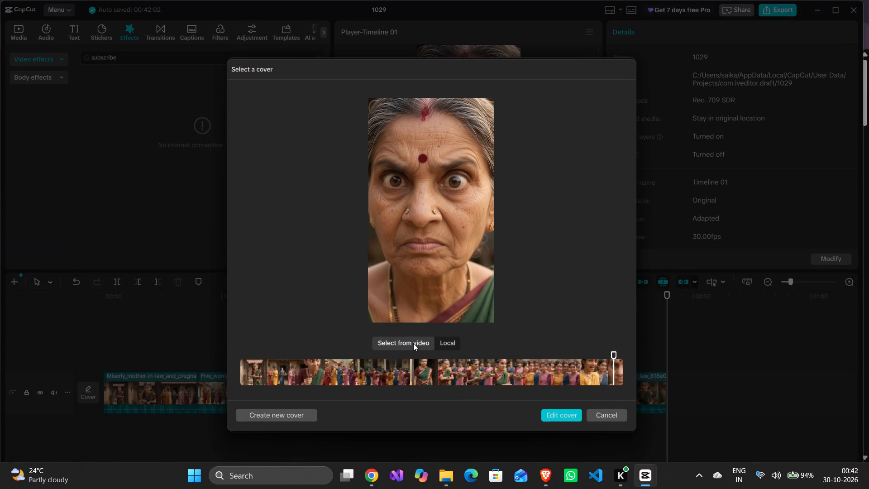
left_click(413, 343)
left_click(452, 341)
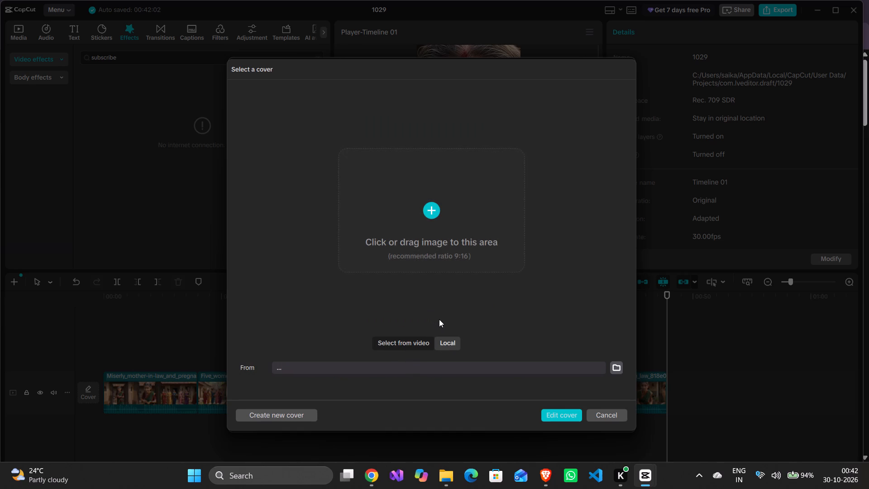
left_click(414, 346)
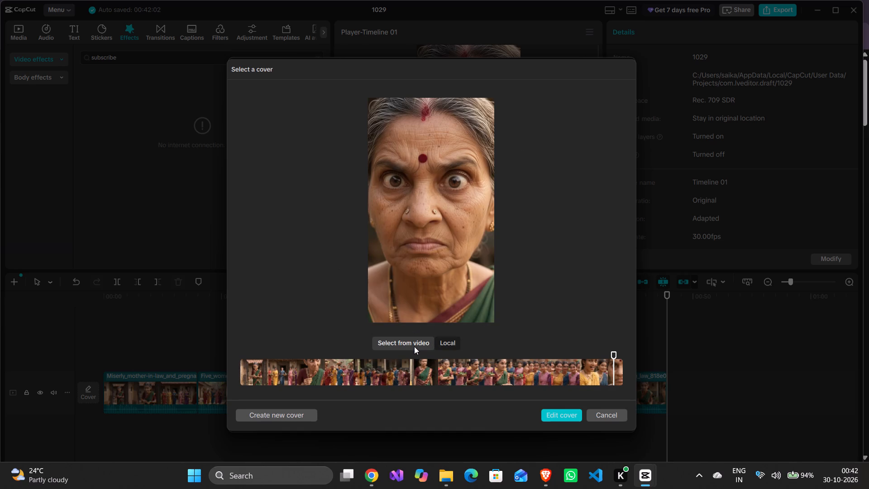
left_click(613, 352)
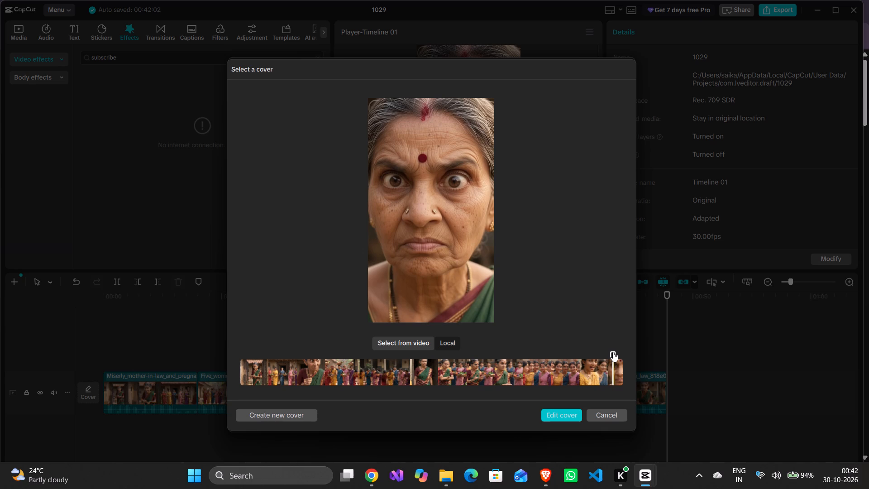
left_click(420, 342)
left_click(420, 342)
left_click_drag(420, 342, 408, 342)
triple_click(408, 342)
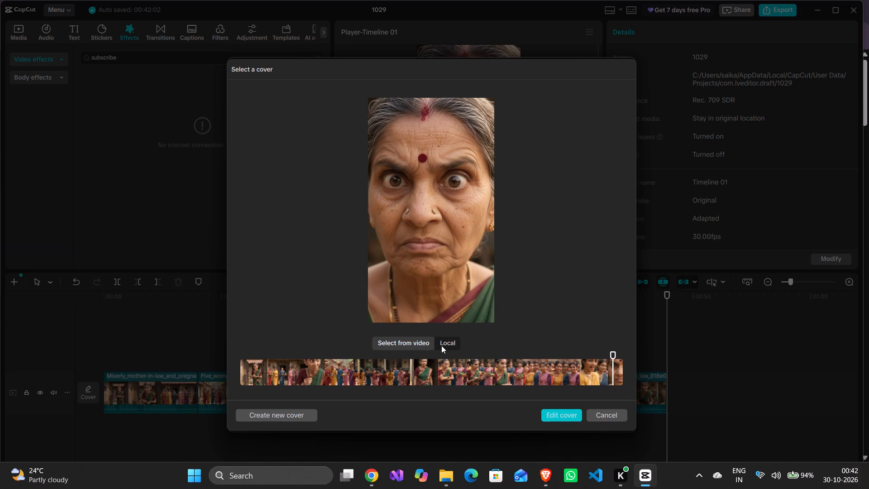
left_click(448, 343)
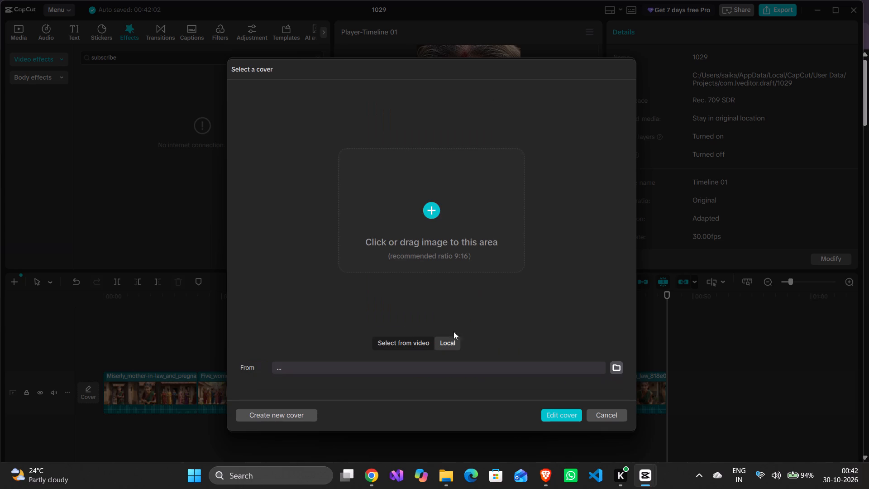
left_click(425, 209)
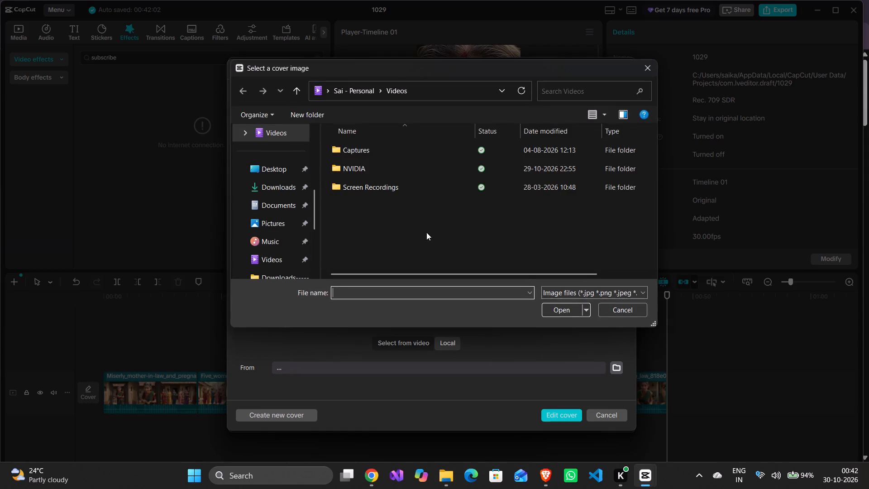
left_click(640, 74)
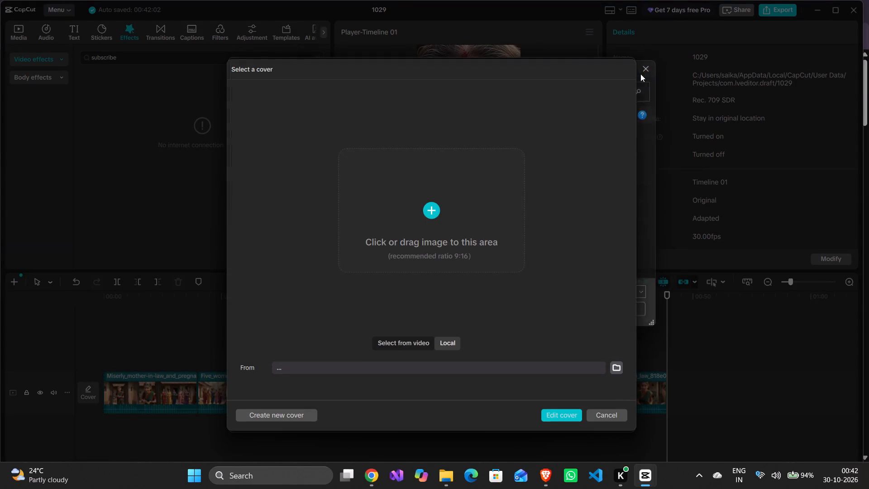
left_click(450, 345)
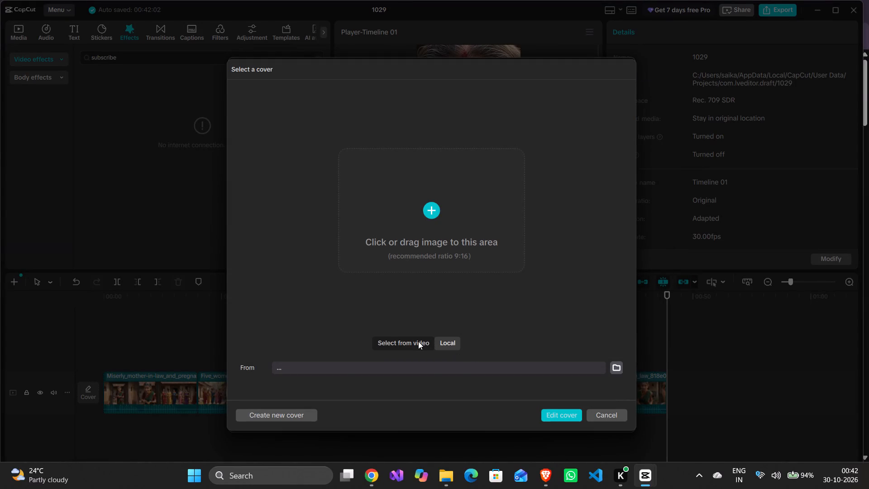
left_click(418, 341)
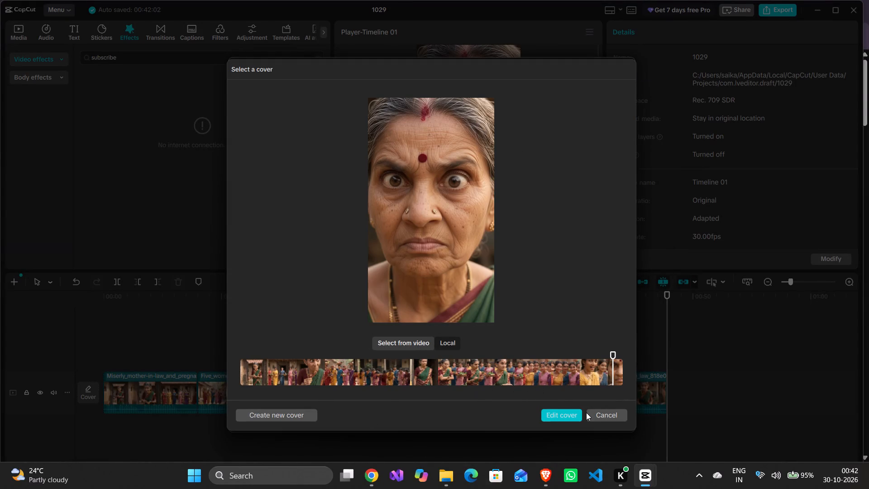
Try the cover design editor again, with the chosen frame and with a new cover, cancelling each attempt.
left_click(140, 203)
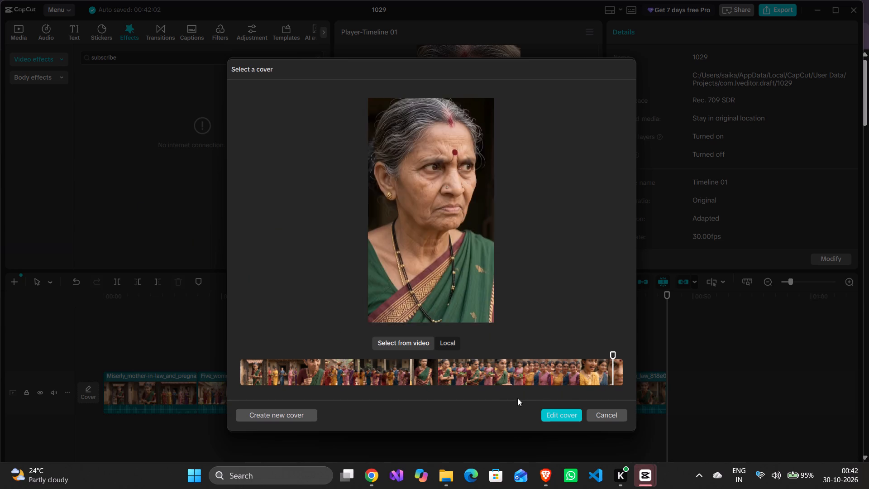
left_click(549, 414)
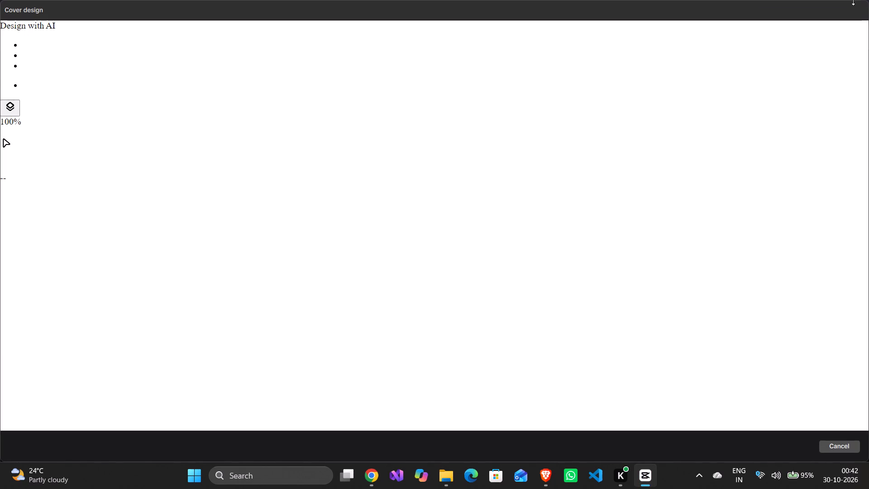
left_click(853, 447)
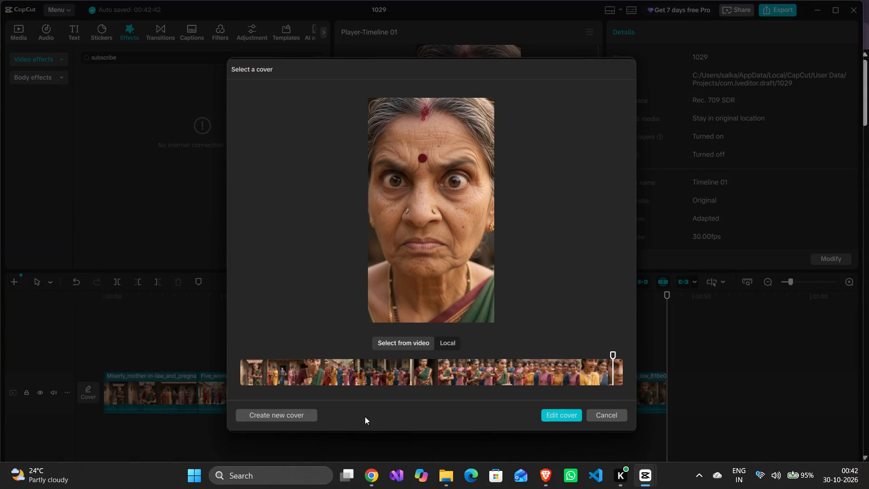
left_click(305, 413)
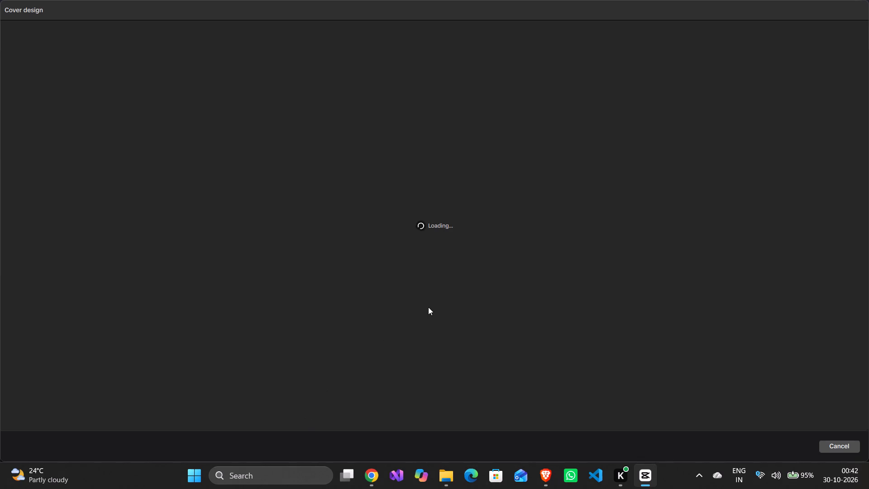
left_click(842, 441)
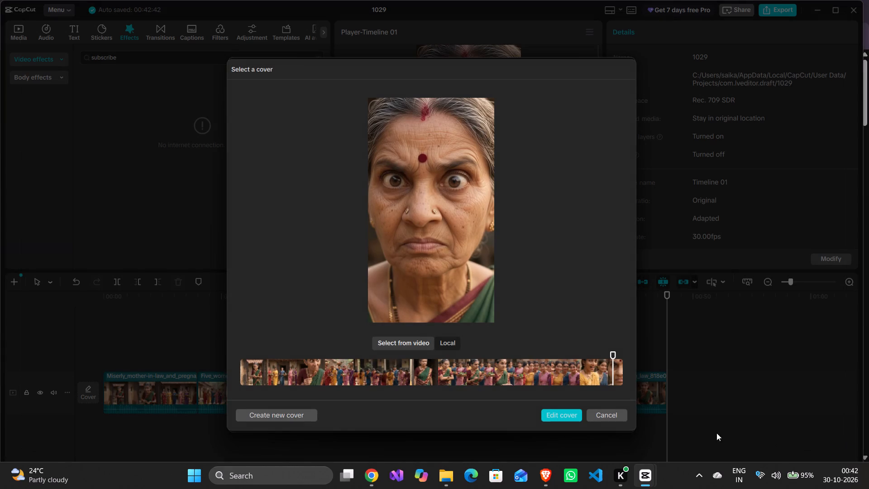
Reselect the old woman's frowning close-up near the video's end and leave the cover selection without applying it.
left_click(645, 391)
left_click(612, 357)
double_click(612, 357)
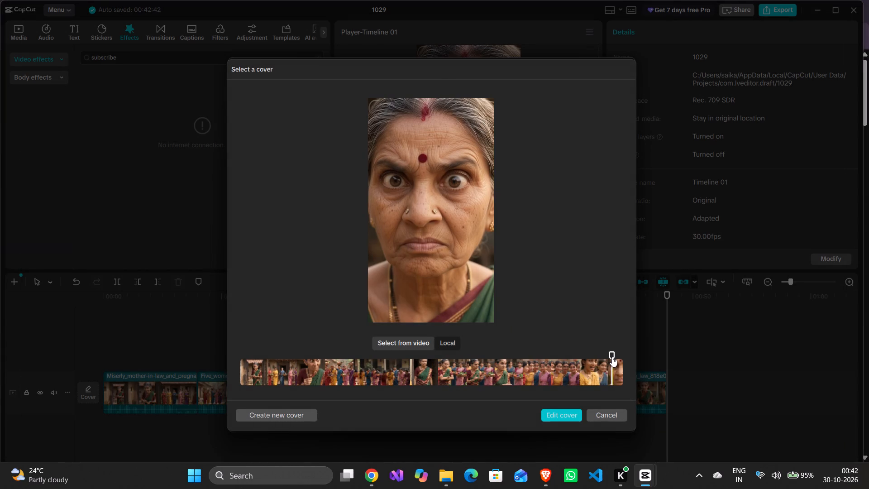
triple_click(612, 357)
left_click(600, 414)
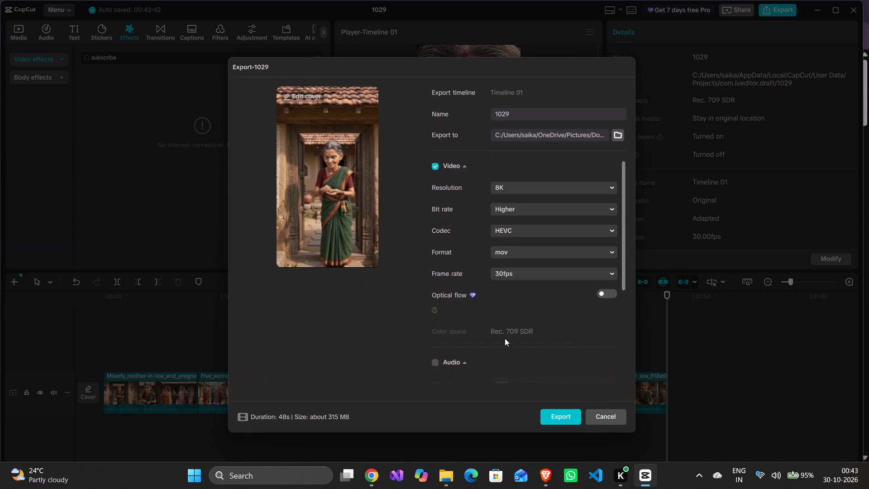
Export the 1029 video in 8K as an HEVC mov at 30fps, dismiss the sharing options without sharing, and close the project.
scroll(482, 399, "down", 2)
scroll(530, 298, "down", 3)
left_click(561, 413)
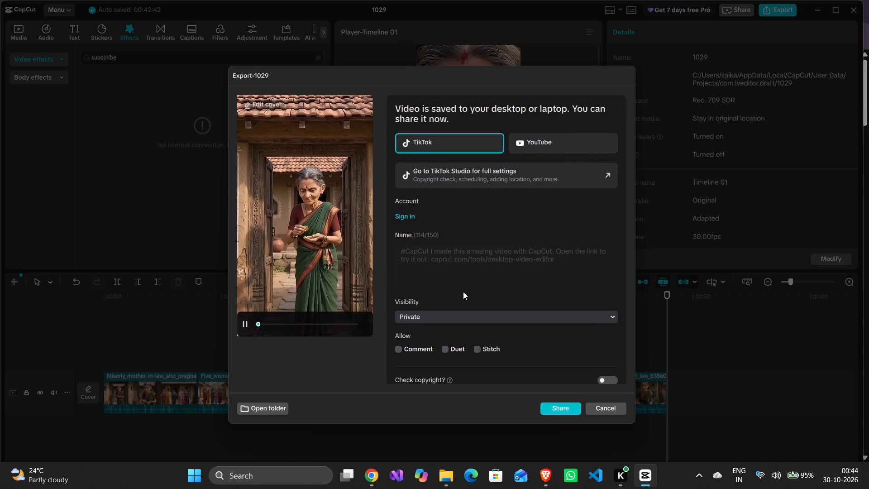
left_click(242, 325)
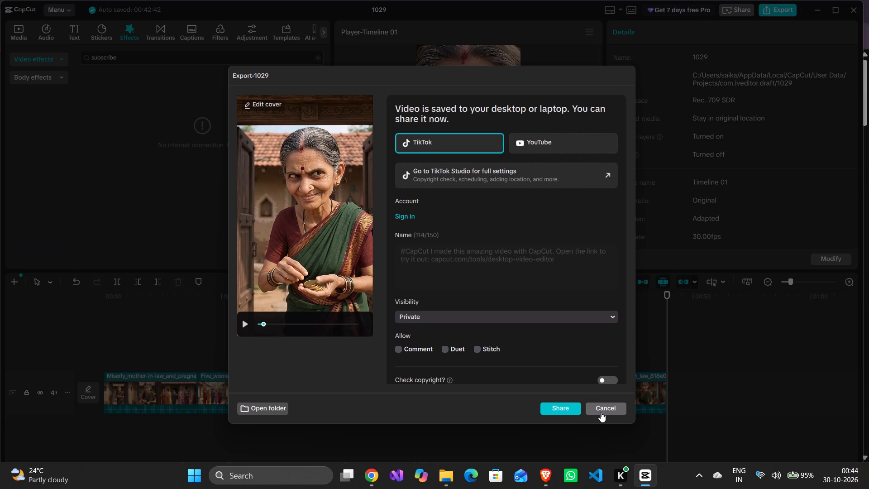
left_click(609, 407)
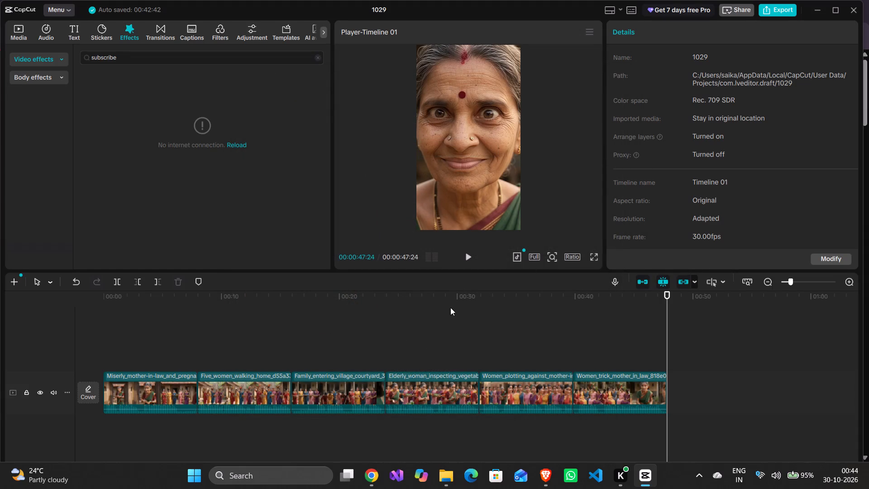
left_click(857, 9)
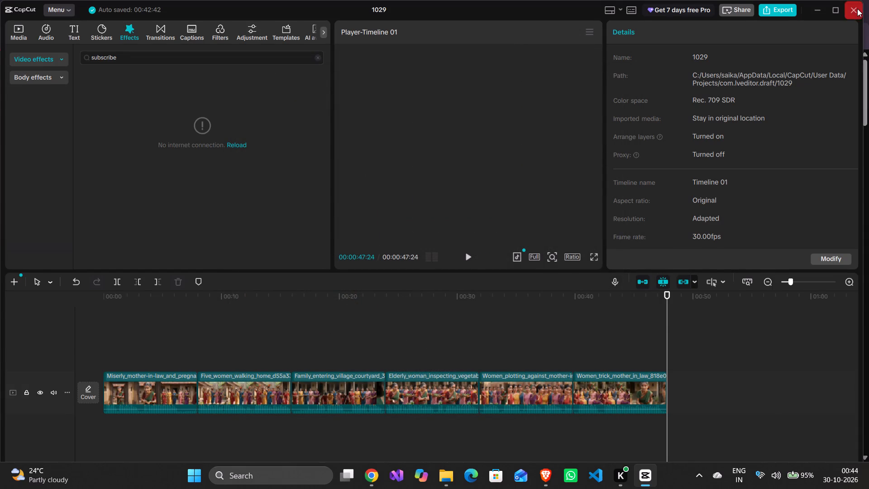
In a new Chrome tab, search for yt studio and open the YouTube Studio site from the results.
left_click(571, 5)
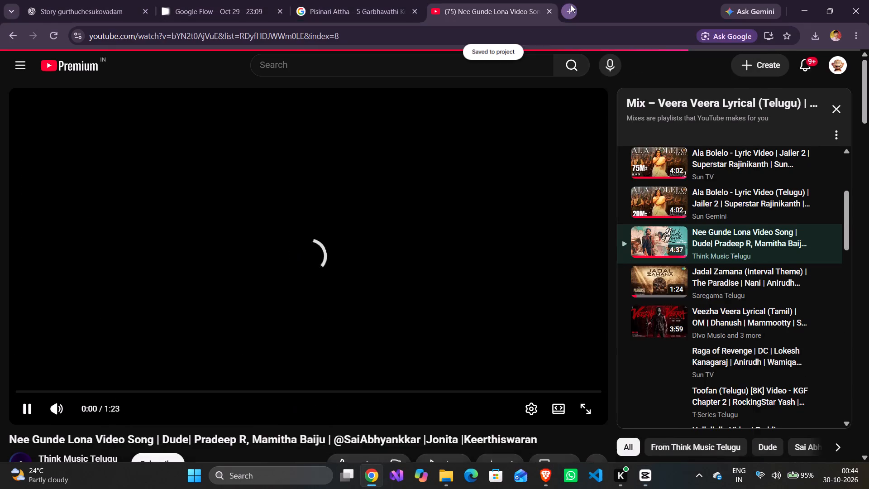
left_click(448, 214)
type("yt studio")
key("Return")
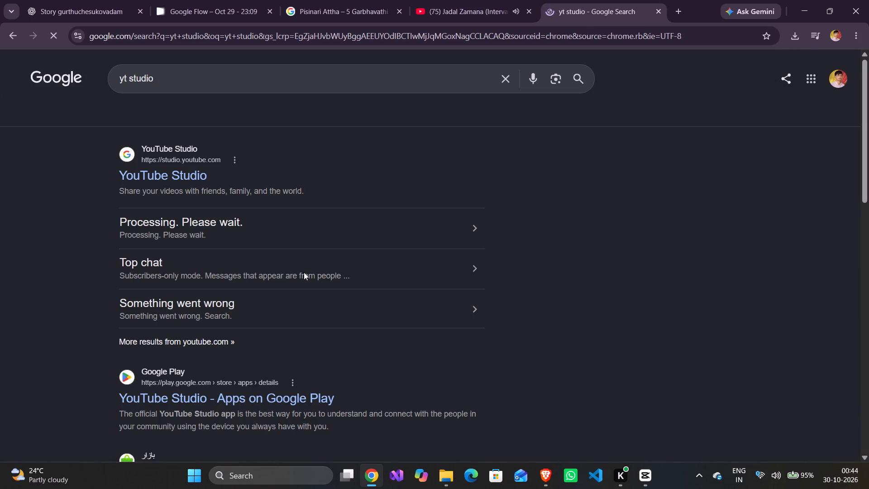
left_click(193, 169)
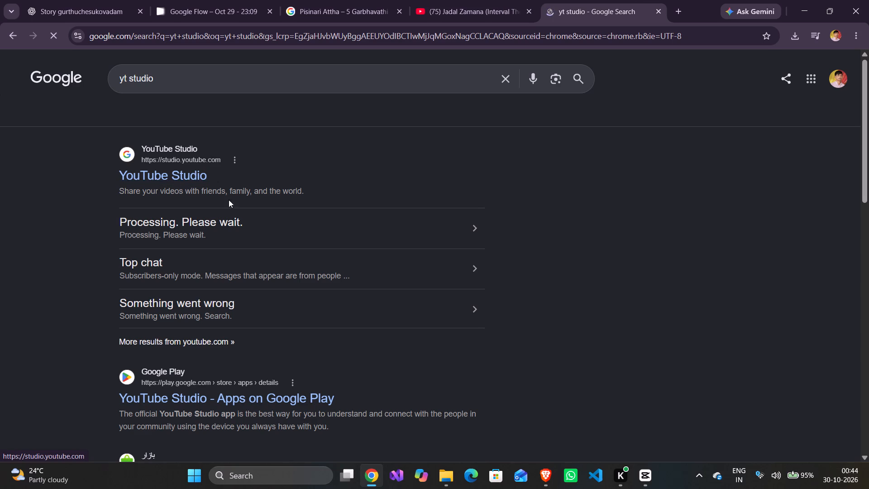
Disconnect the computer from the active connection named vpn and return to the YouTube Studio page.
left_click(774, 482)
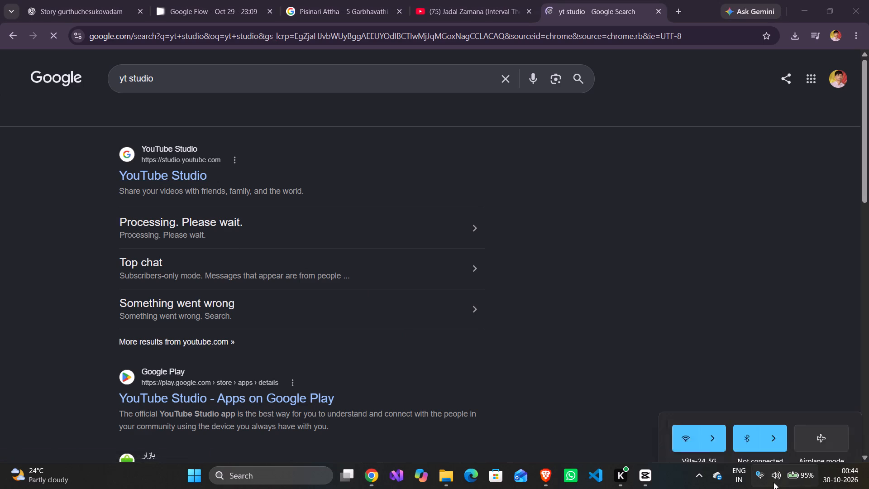
left_click(762, 325)
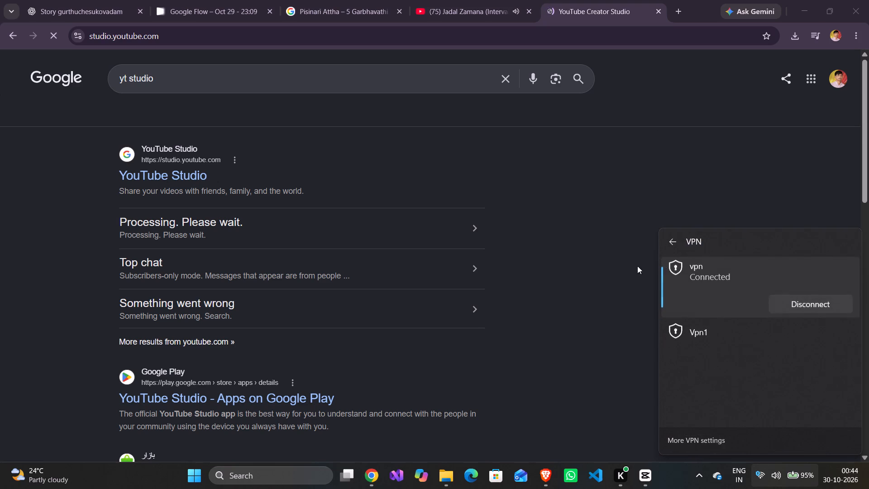
left_click(807, 302)
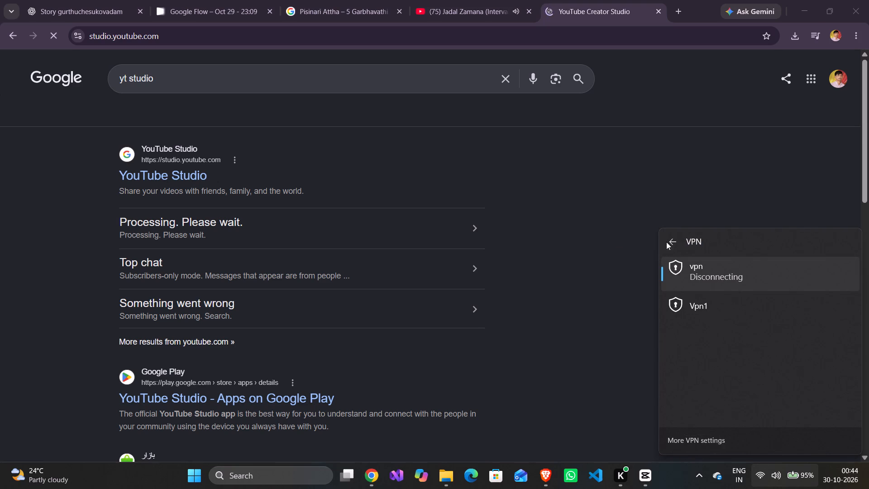
left_click(670, 242)
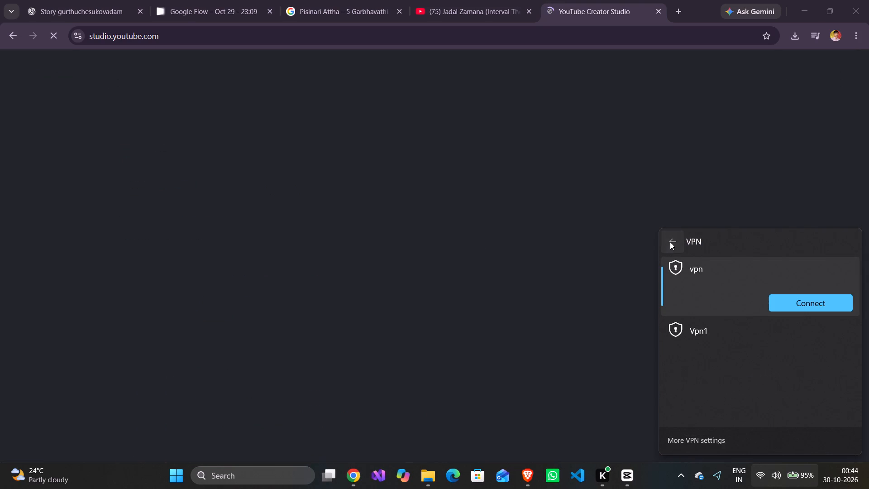
left_click(502, 232)
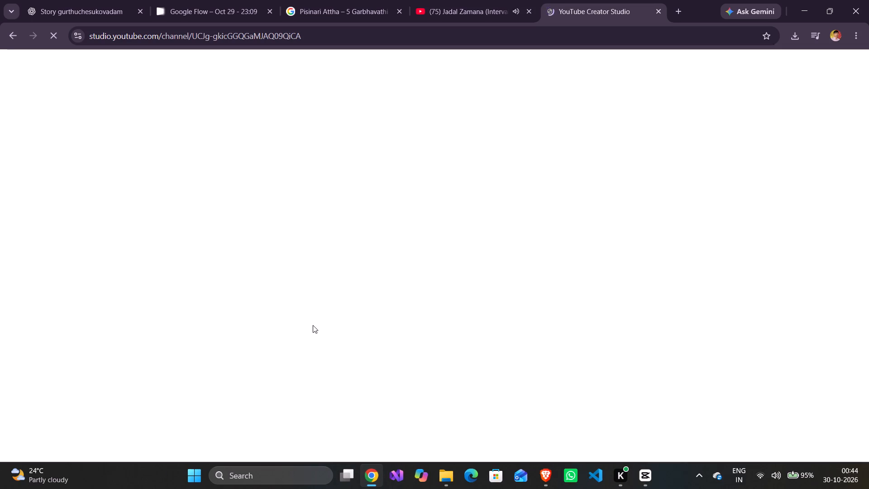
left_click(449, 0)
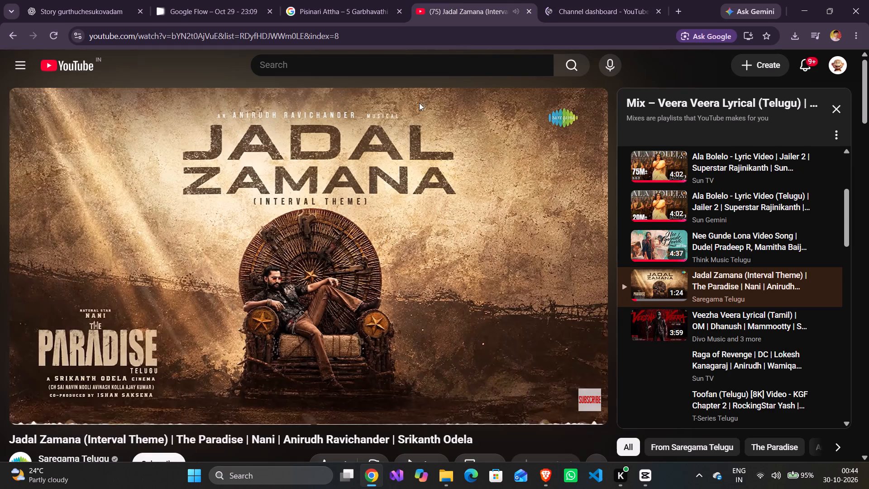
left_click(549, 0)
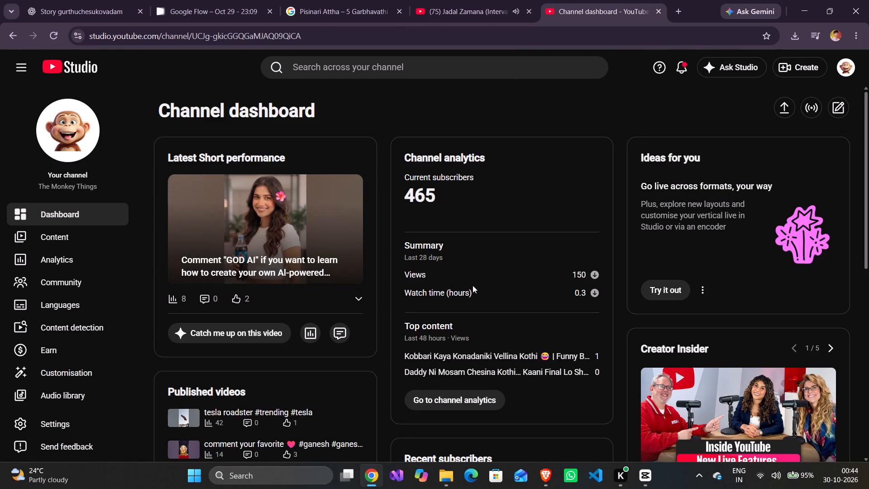
Start a new video upload from the YouTube Studio channel dashboard.
left_click(807, 70)
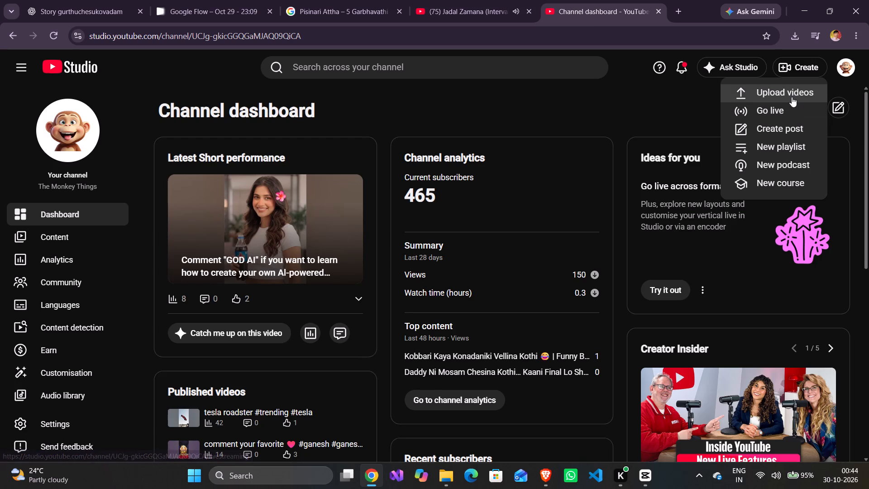
left_click(792, 97)
Browse Downloads and the dashed Downloads folder in Pictures for the exported video, and leave the file selection without choosing a file.
left_click(428, 314)
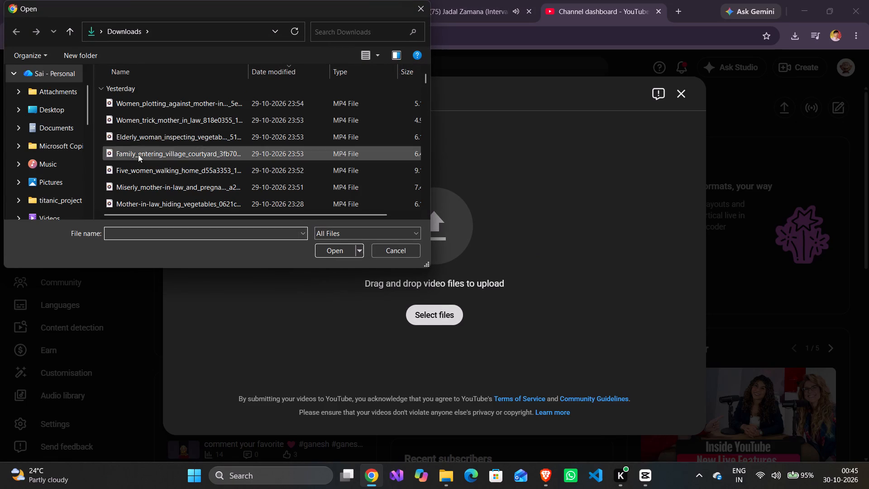
scroll(50, 152, "down", 1)
scroll(50, 152, "up", 1)
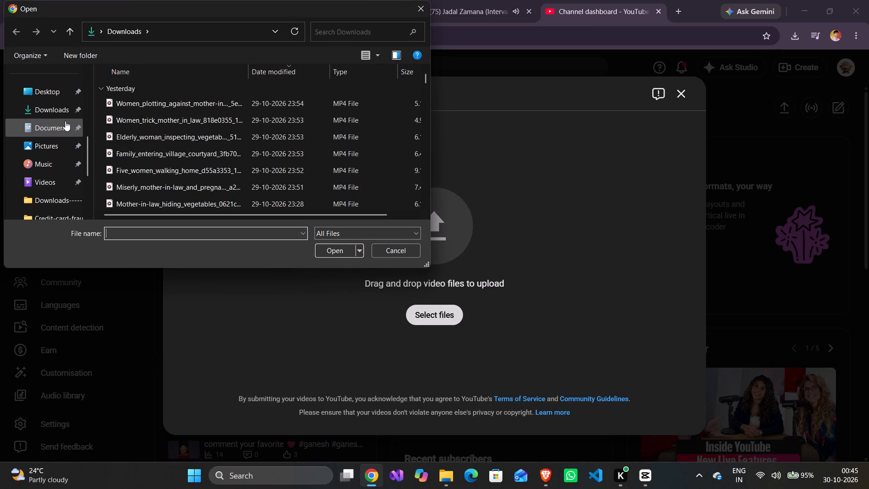
left_click(64, 115)
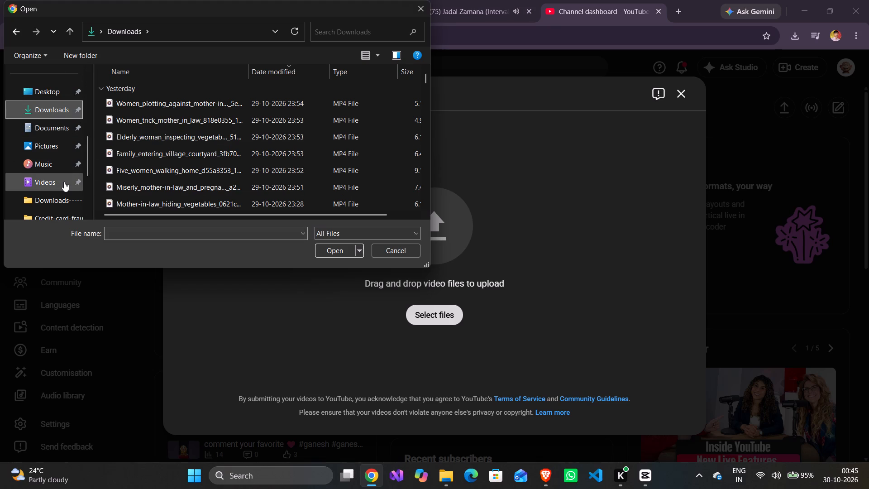
left_click(66, 195)
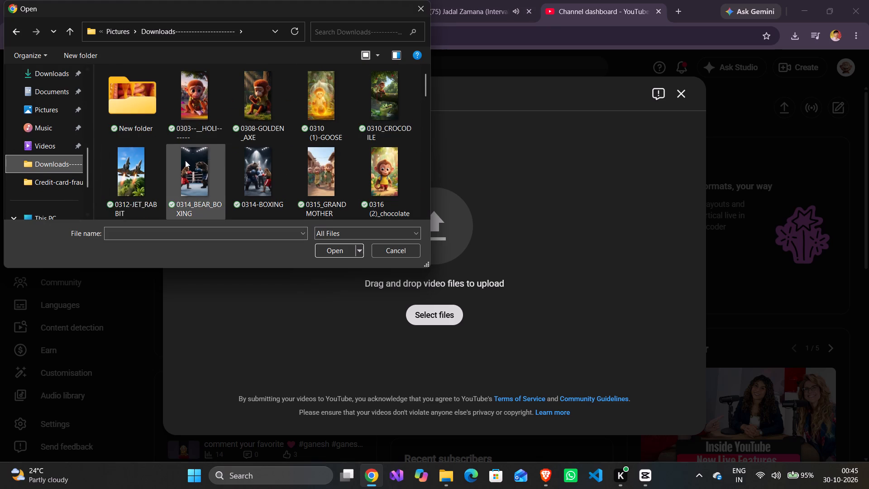
scroll(196, 112, "down", 11)
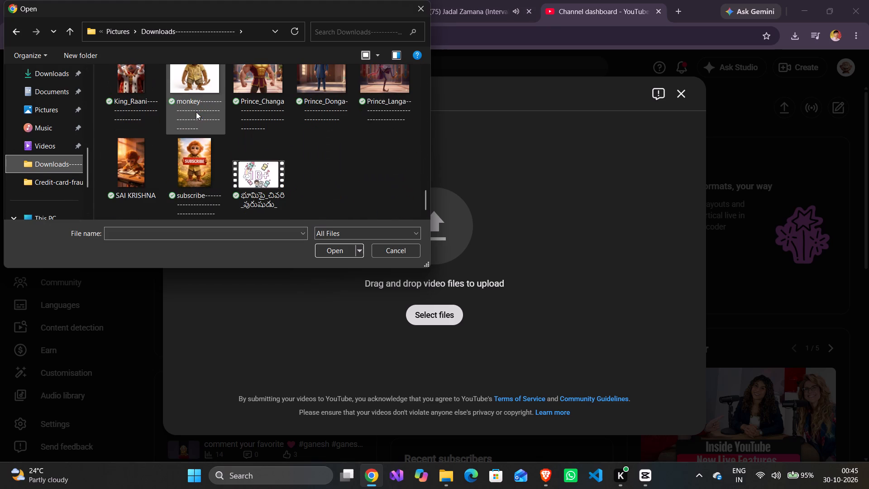
scroll(234, 155, "up", 4)
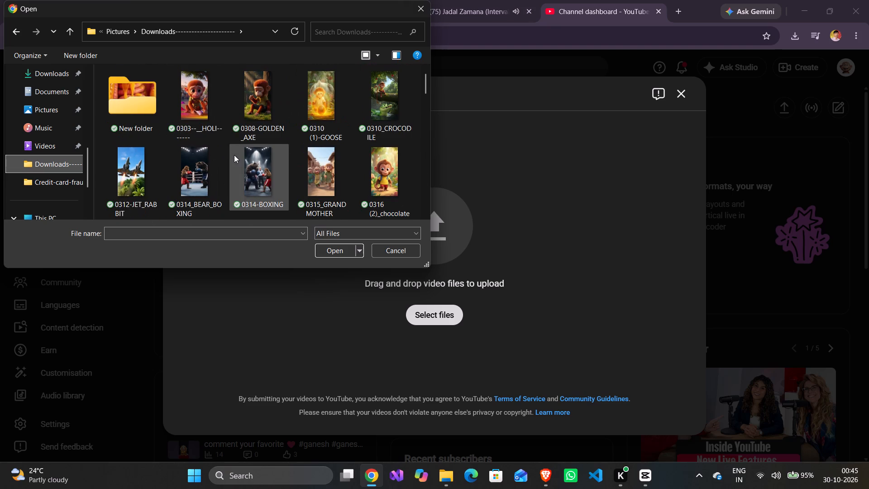
scroll(234, 155, "up", 2)
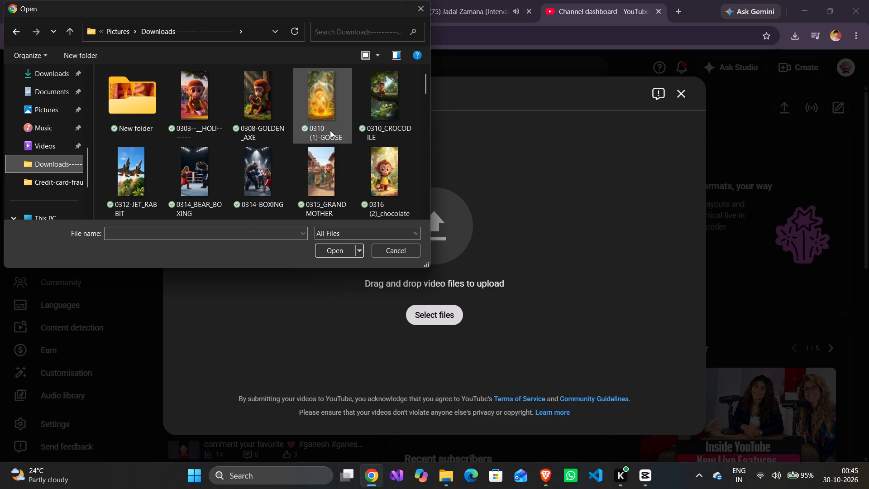
scroll(330, 130, "down", 1)
scroll(330, 130, "up", 3)
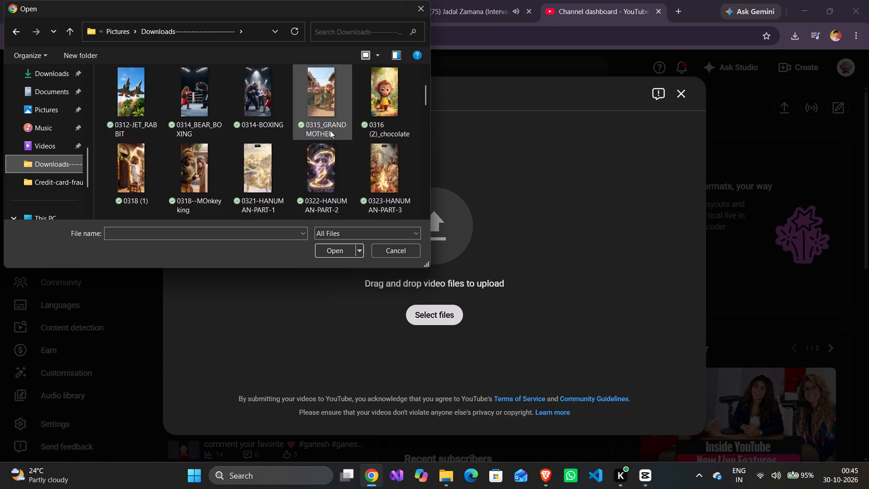
scroll(330, 130, "up", 4)
scroll(258, 140, "up", 2)
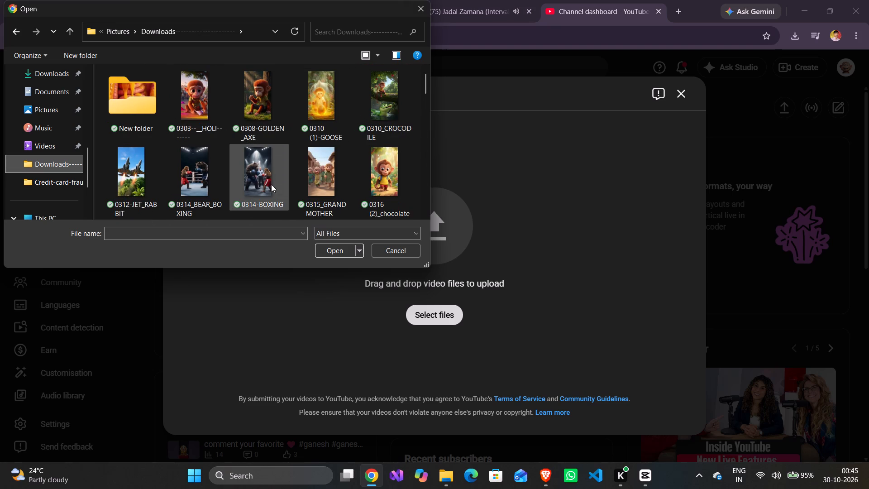
left_click(426, 6)
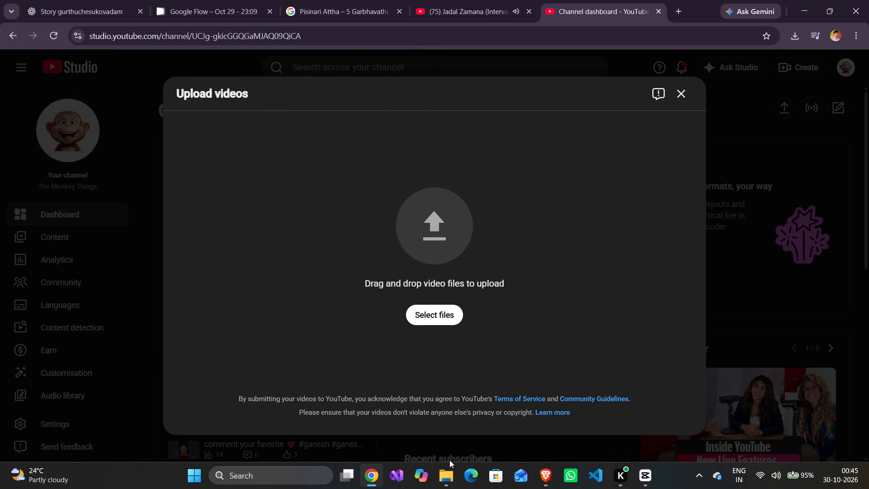
In File Explorer, check the Downloads folder, and open the dashed Downloads folder inside Pictures.
left_click(449, 470)
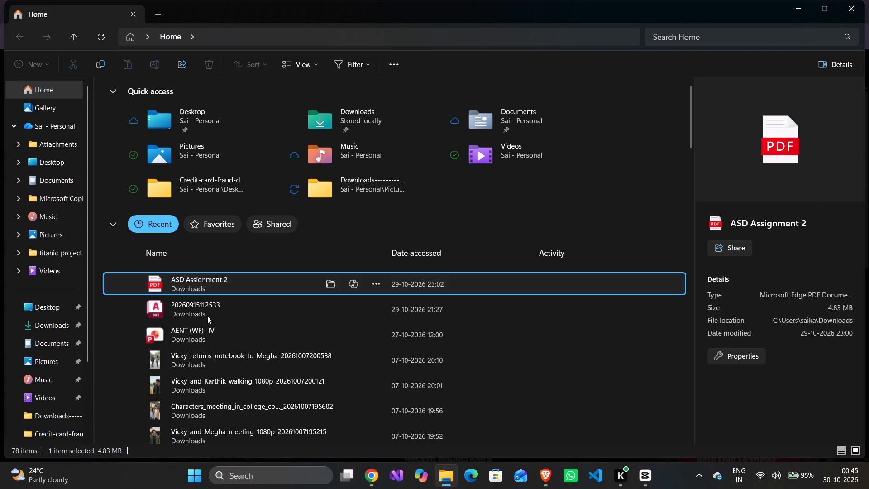
left_click(53, 330)
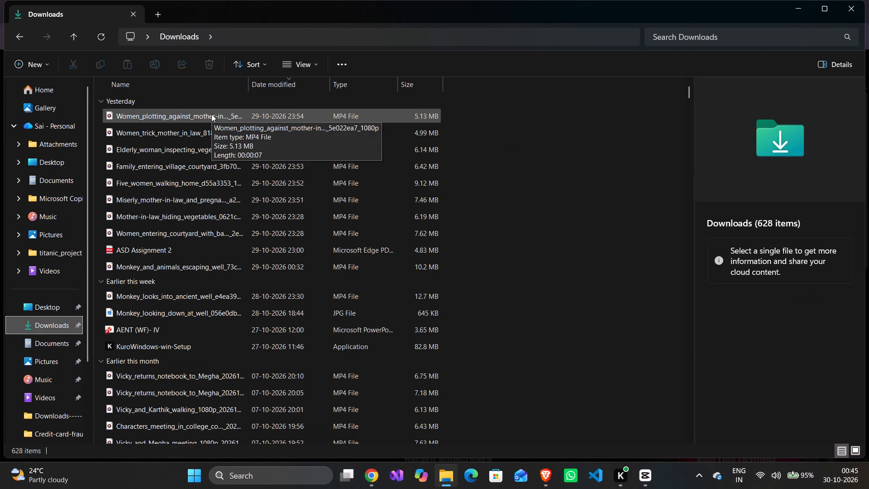
left_click(211, 114)
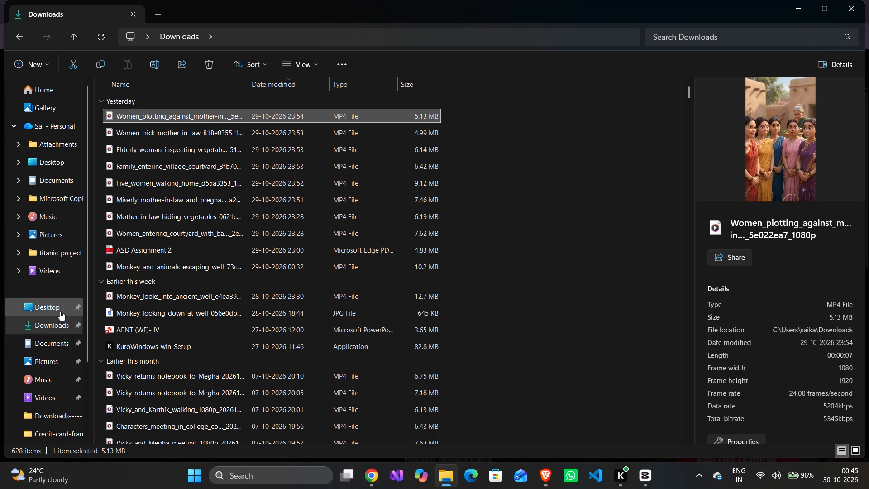
left_click(59, 417)
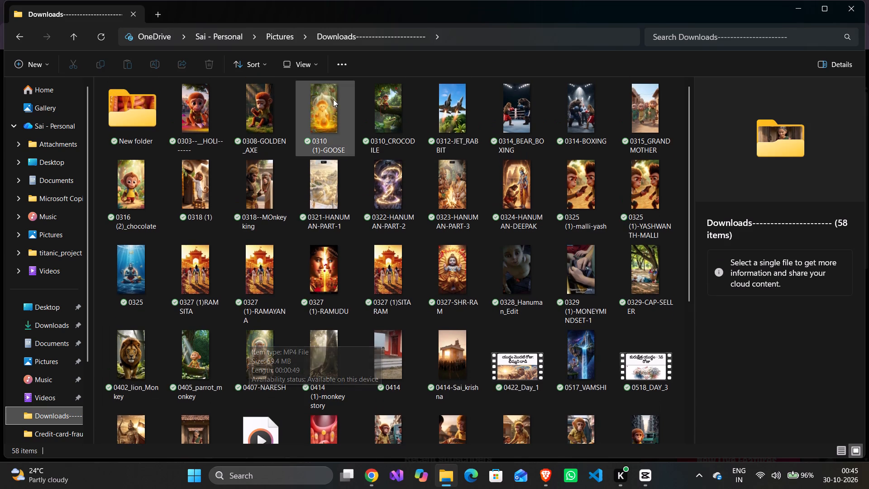
Switch the dashed Downloads folder inside Pictures to the Content view.
left_click(341, 70)
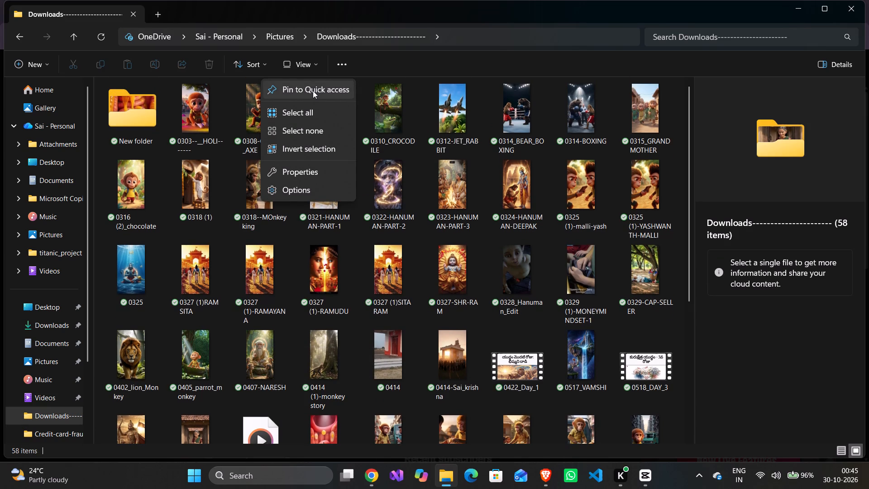
left_click(302, 70)
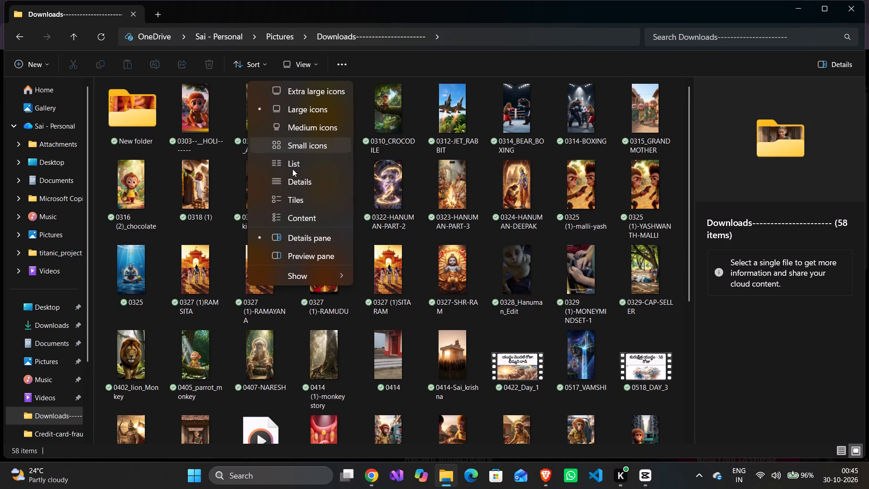
left_click(300, 218)
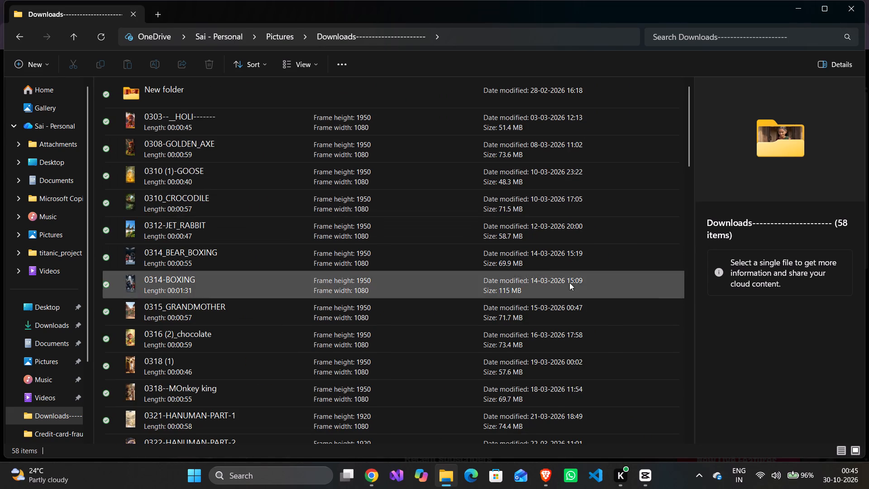
Look through the whole file list of the dashed Downloads folder for the exported 1029 video, comparing names, dates and frame sizes.
scroll(568, 303, "down", 3)
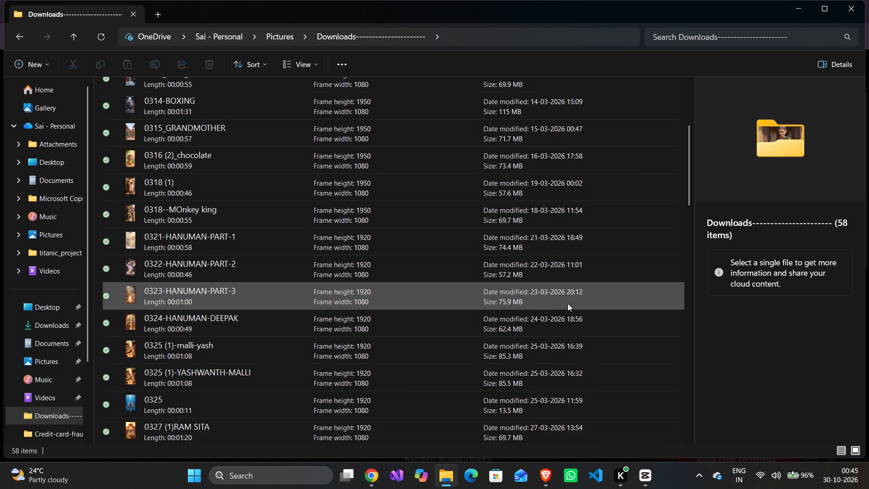
scroll(568, 303, "down", 2)
scroll(568, 303, "up", 7)
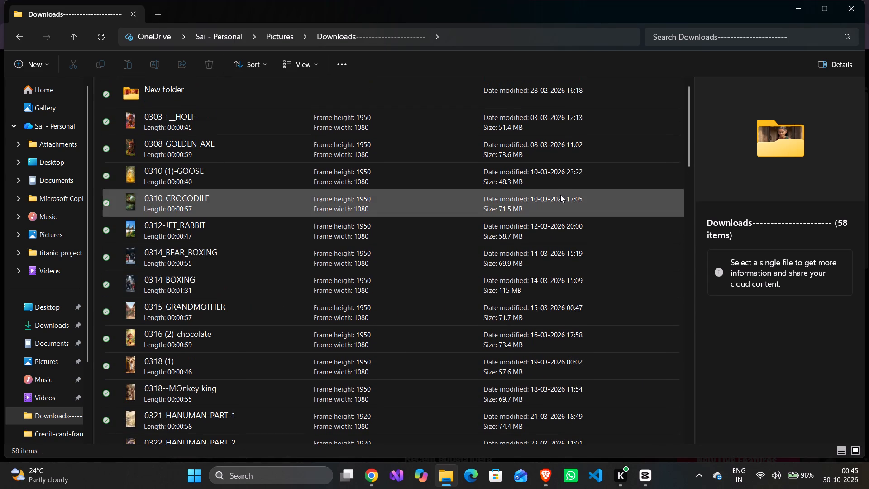
scroll(560, 195, "down", 4)
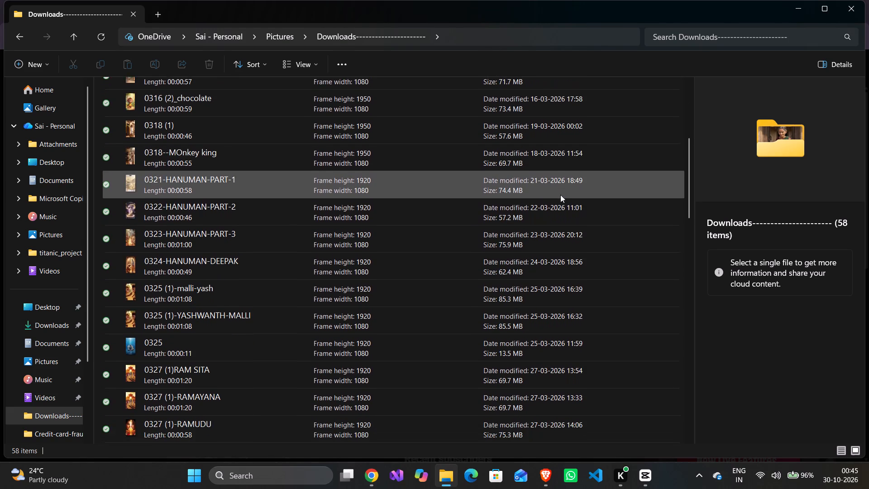
scroll(560, 195, "down", 3)
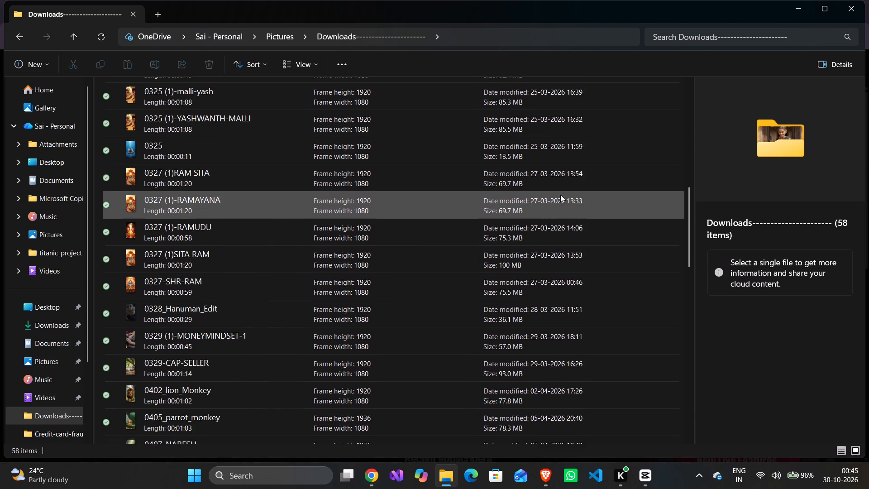
scroll(560, 195, "down", 3)
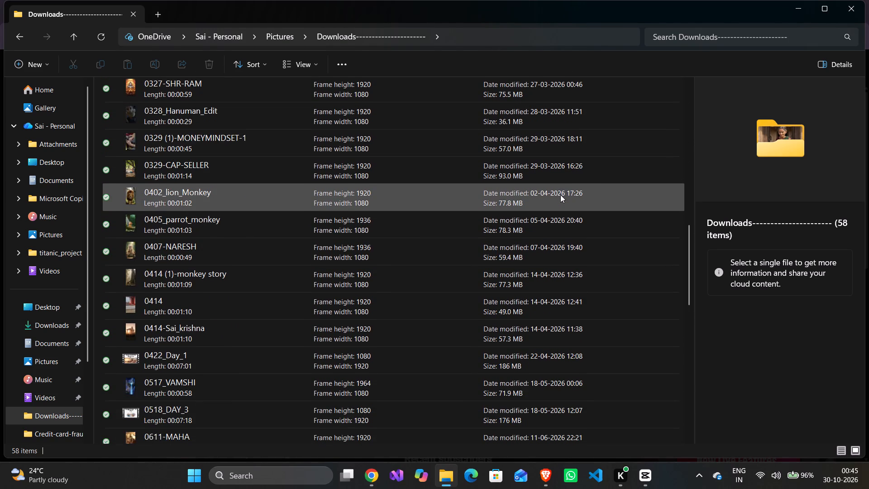
scroll(560, 195, "down", 1)
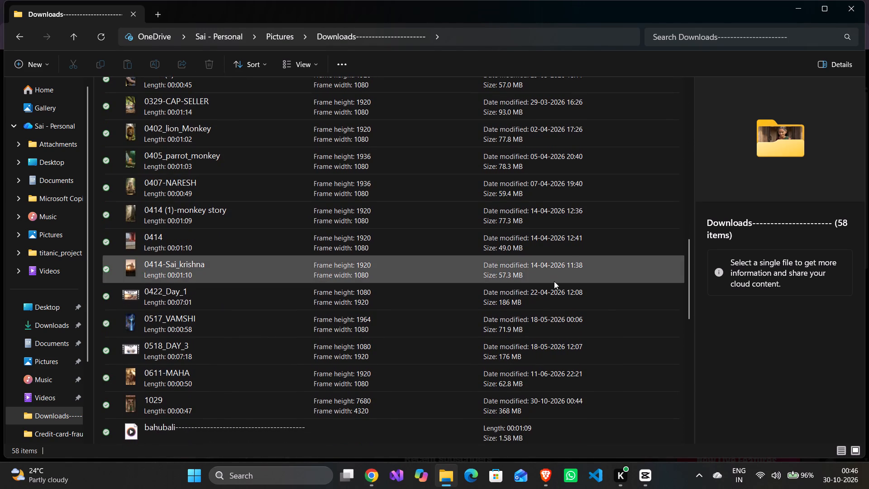
scroll(555, 286, "down", 4)
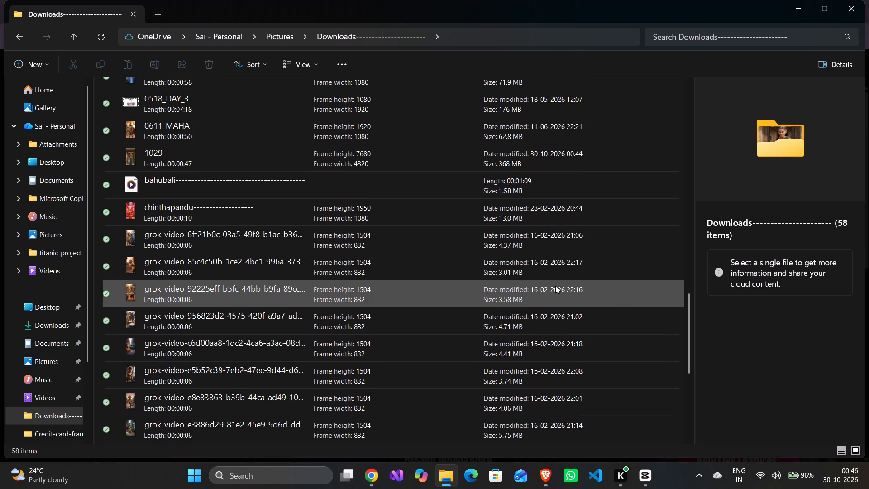
scroll(555, 286, "down", 8)
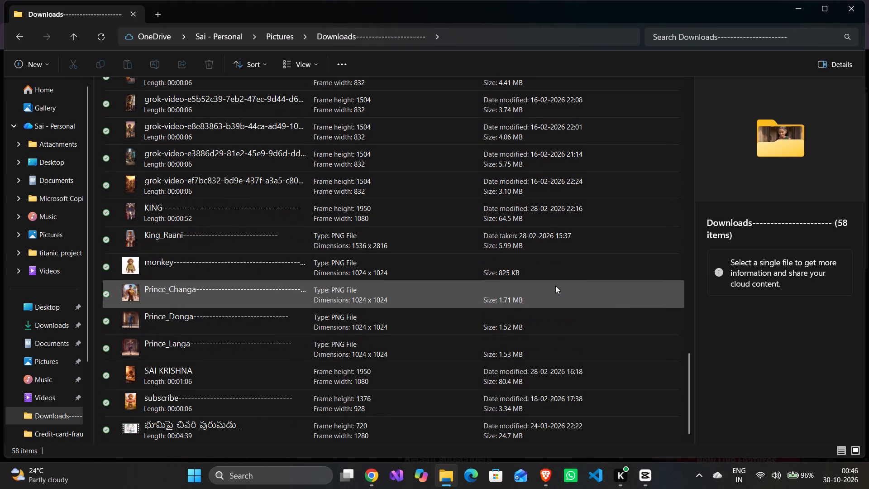
scroll(555, 286, "down", 1)
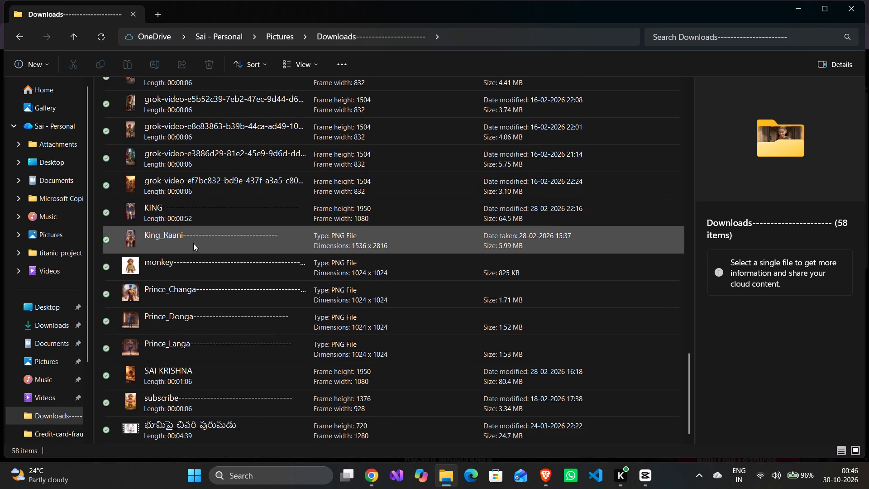
Check the Desktop, Documents, dashed Downloads and regular Downloads folders for the exported video.
left_click(65, 180)
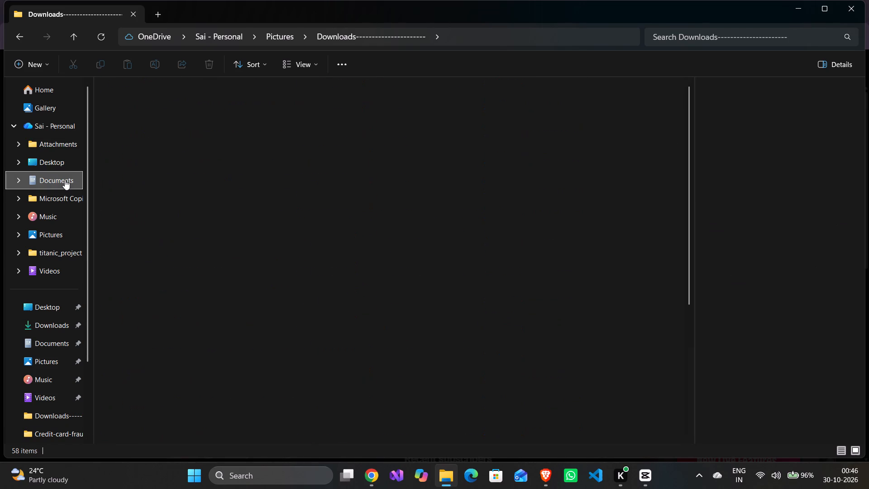
left_click(58, 156)
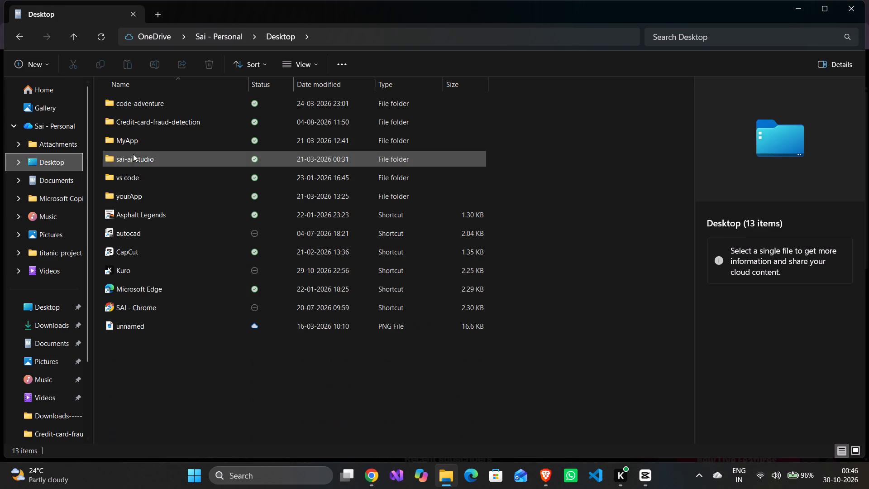
left_click(45, 339)
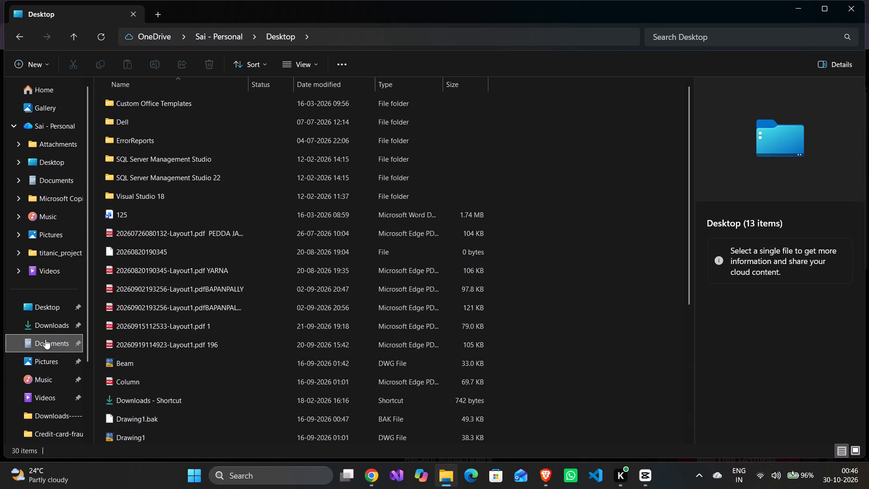
left_click(65, 424)
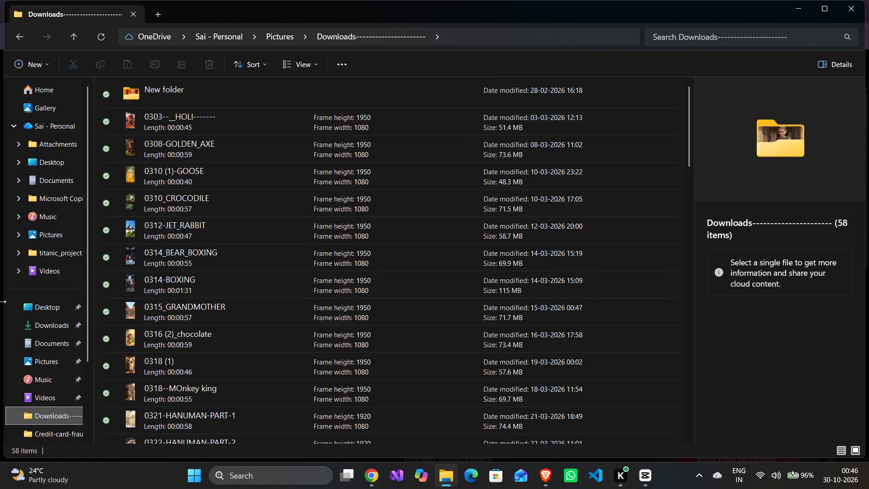
left_click(46, 331)
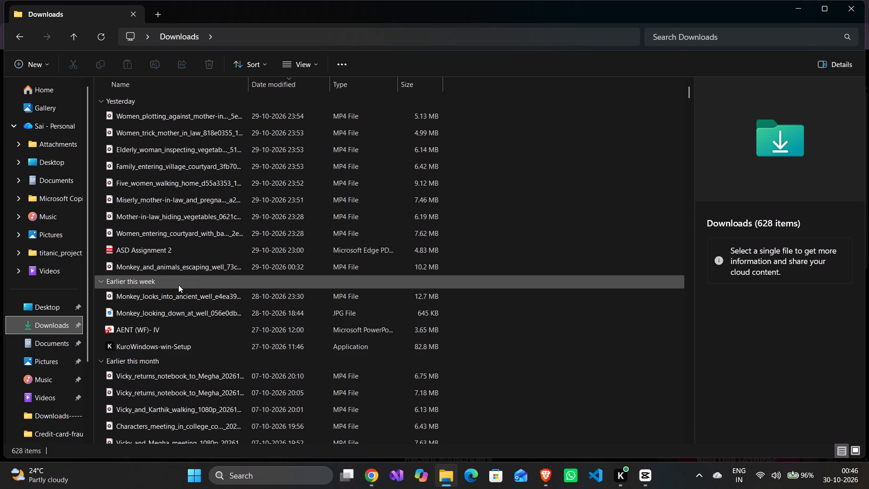
Switch to CapCut, view the available options for the 1029 project, and return to File Explorer without choosing any.
left_click(643, 480)
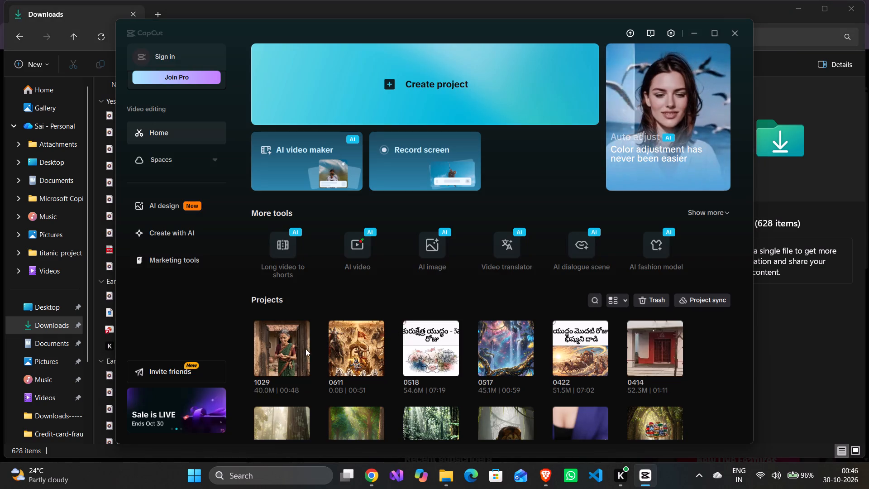
left_click(300, 368)
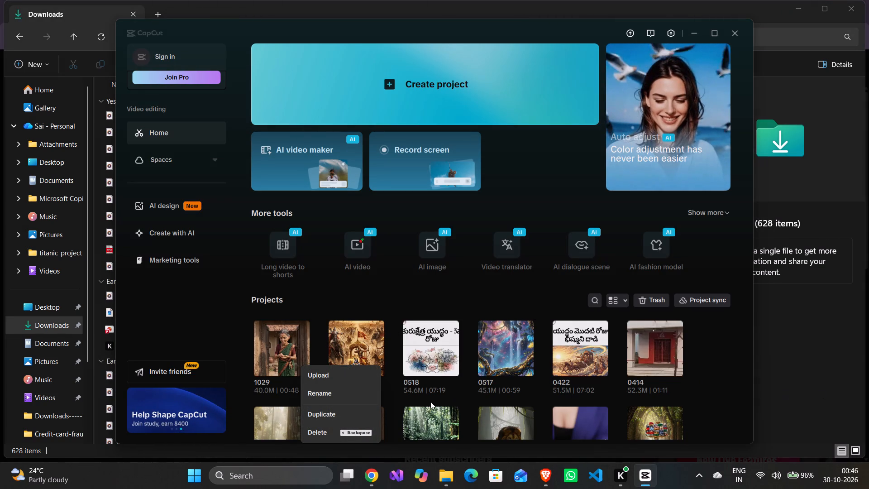
left_click(820, 360)
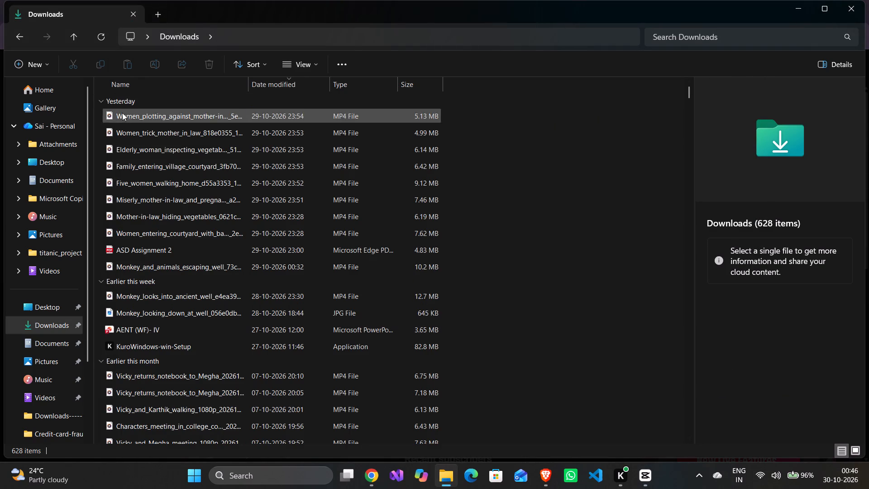
Check the File Explorer Home page for the exported video among the quick access folders and recent files.
left_click(75, 86)
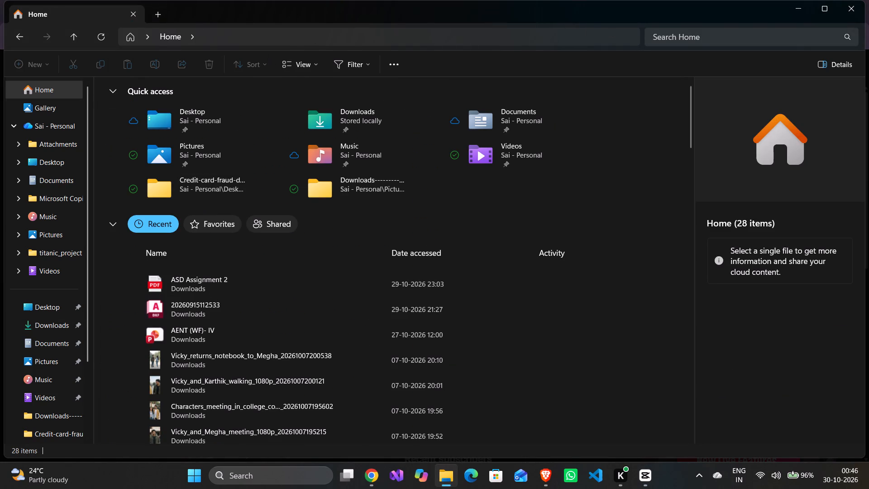
left_click(680, 38)
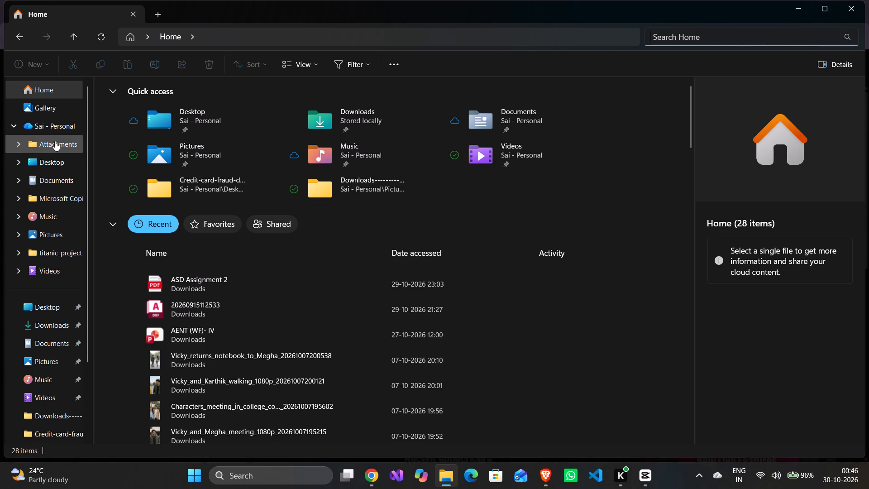
Open the OneDrive Desktop folder and launch CapCut from its shortcut there.
left_click(53, 166)
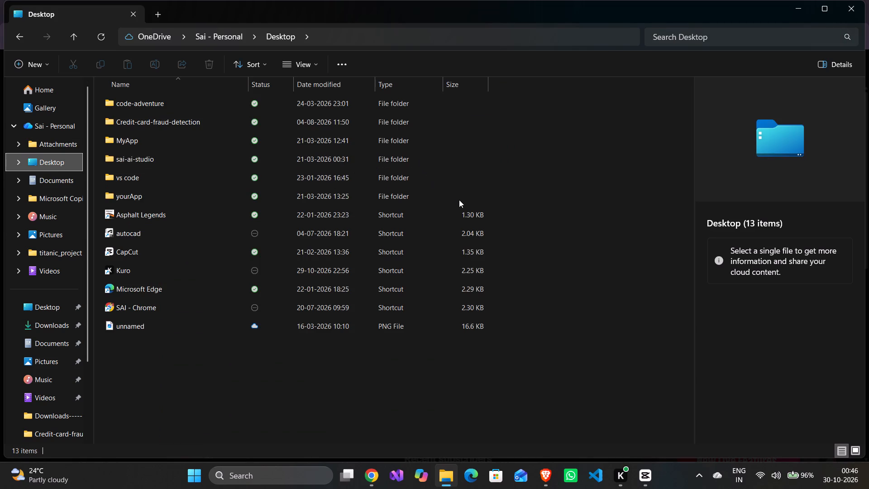
double_click(435, 259)
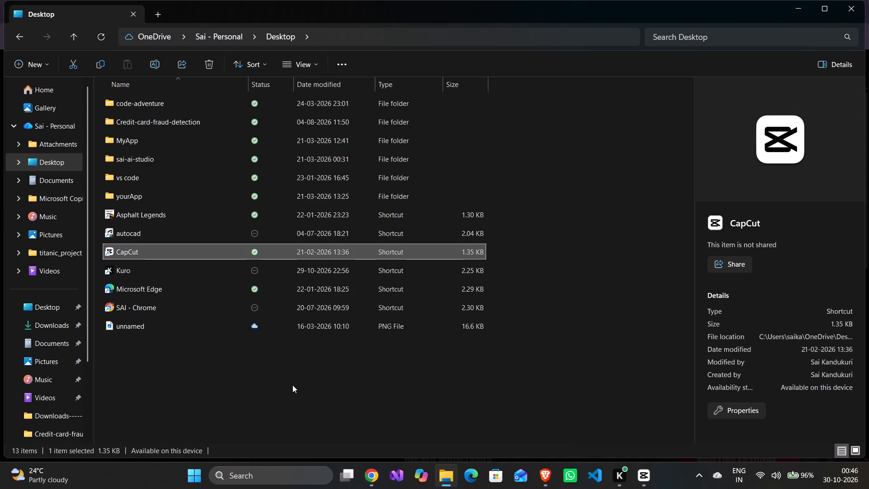
Switch to CapCut and start uploading the 1029 project from the Projects list.
left_click(649, 473)
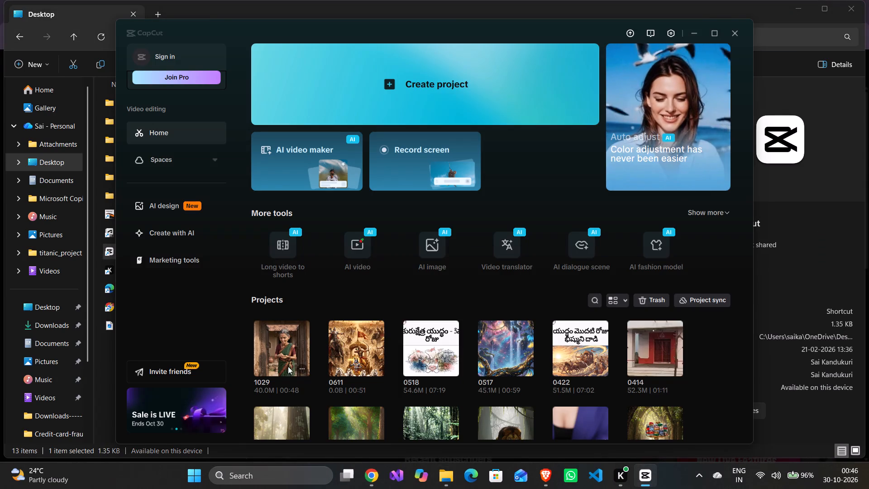
left_click(299, 367)
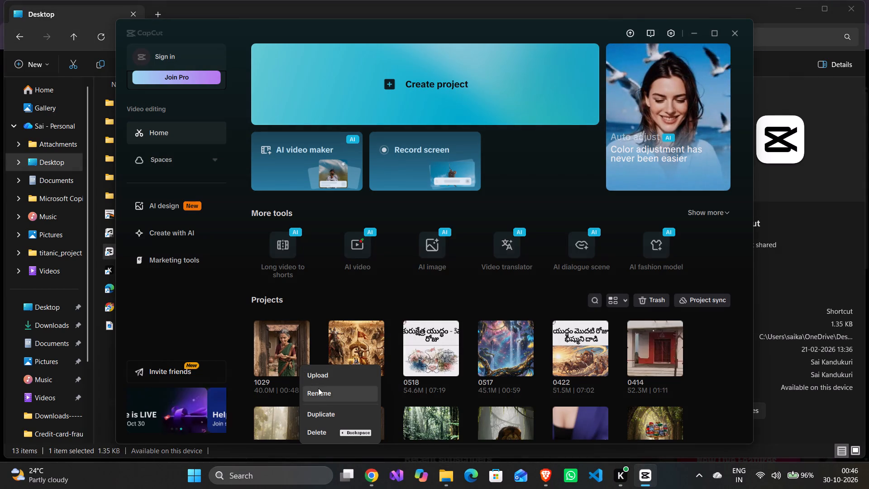
left_click(320, 379)
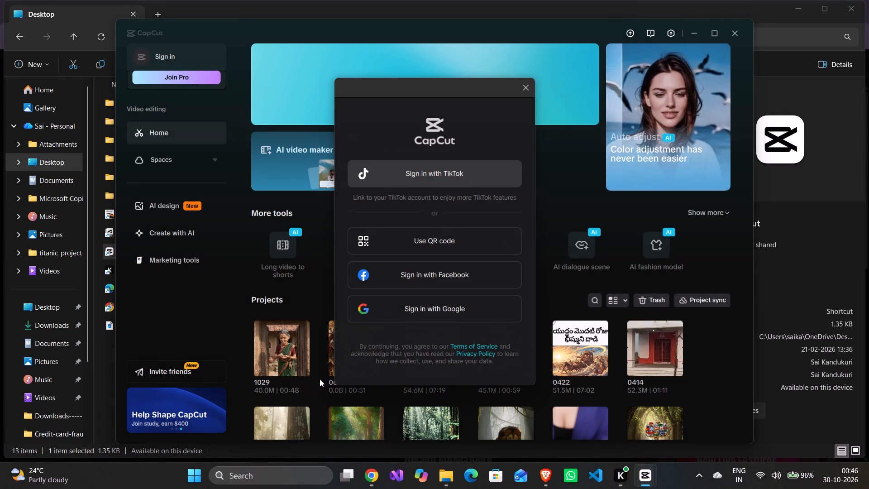
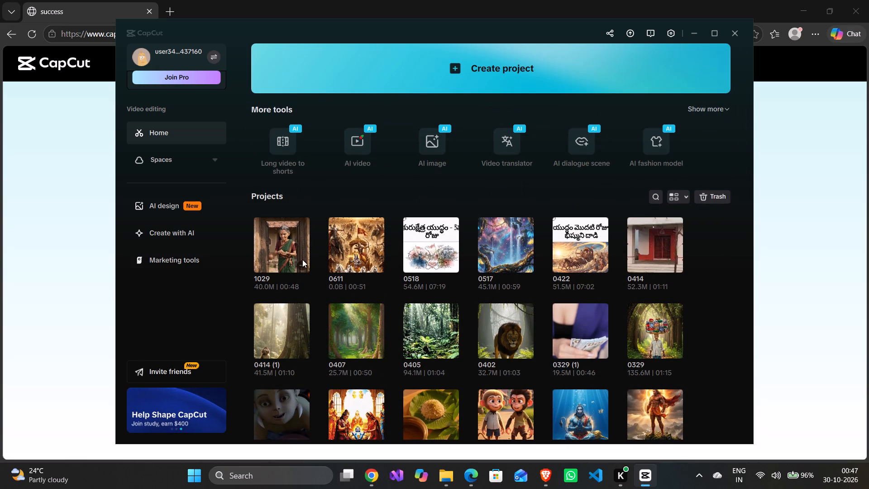
Dismiss the options for the 1029 project without choosing any and open the project in the video editor.
left_click(303, 263)
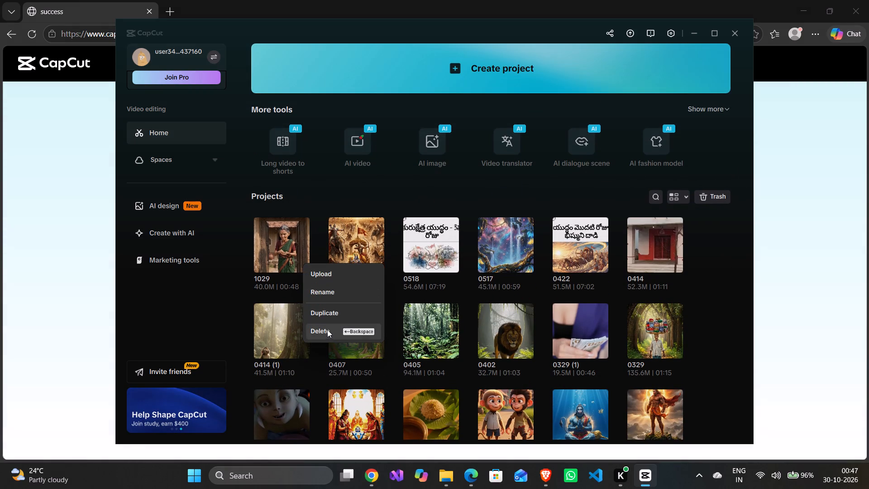
left_click(277, 270)
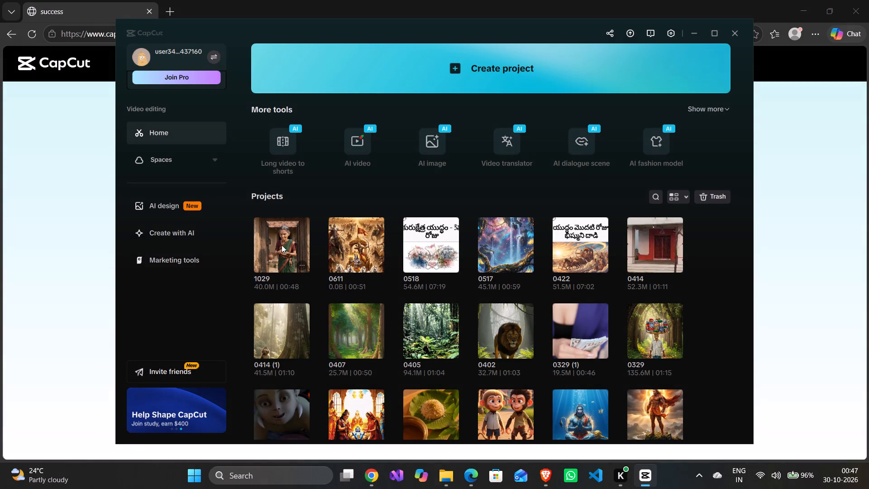
left_click(282, 244)
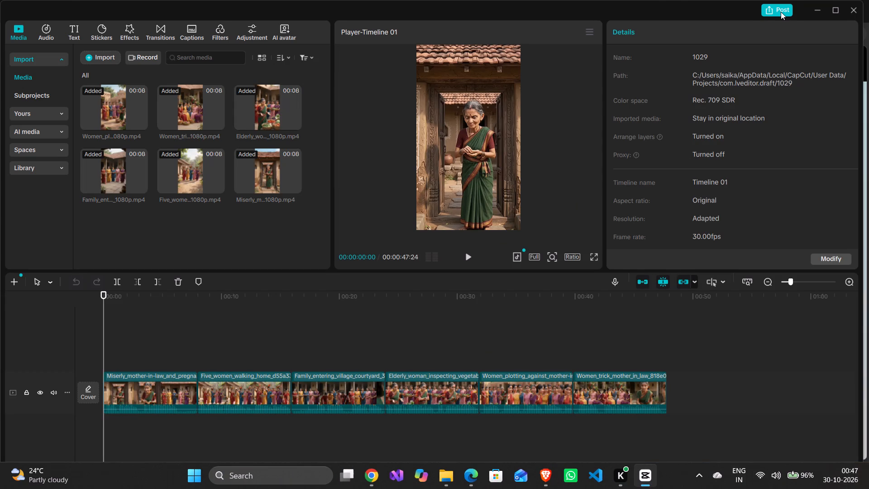
Open the export settings for the 1029 project and set the video resolution to 1080P.
left_click(781, 12)
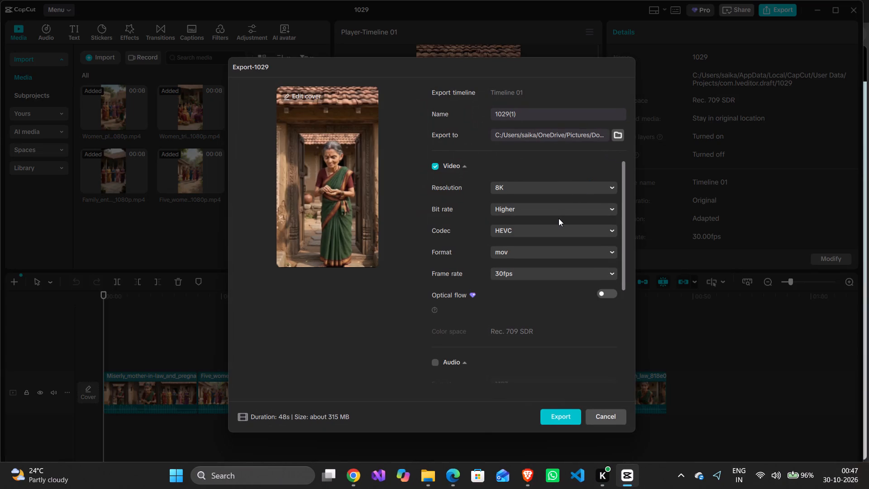
left_click(565, 183)
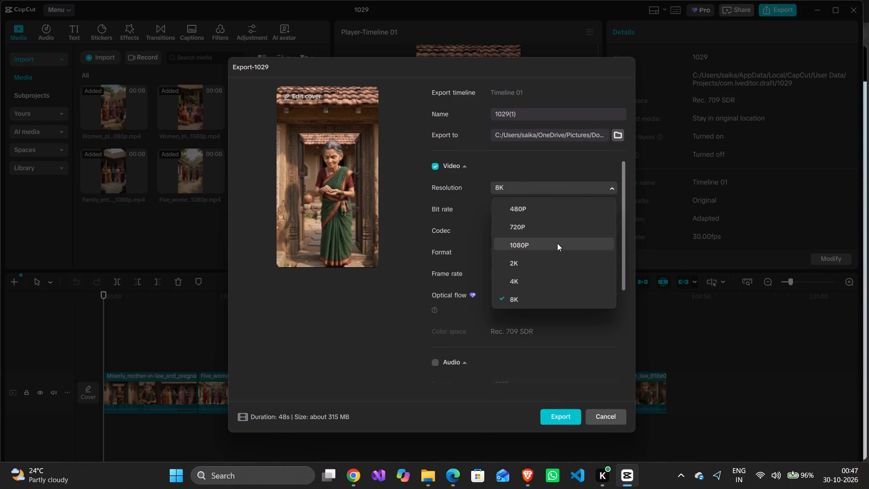
left_click(557, 243)
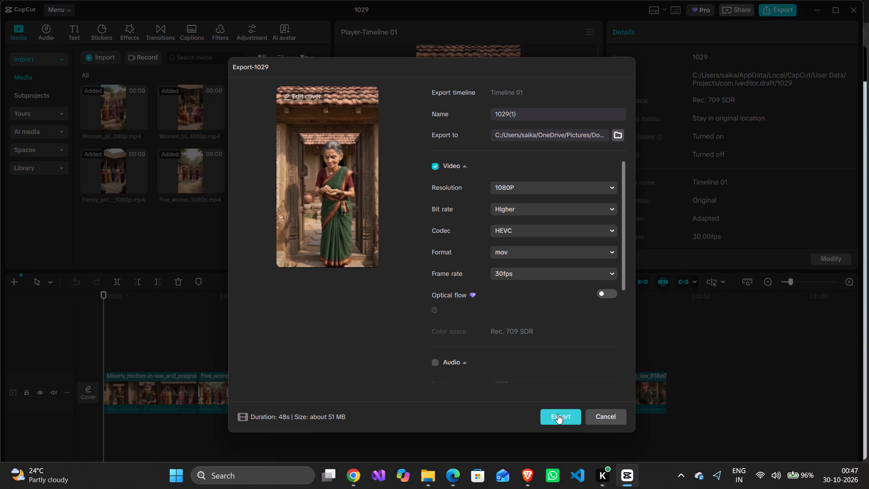
Clear the existing name of the export file.
left_click(575, 112)
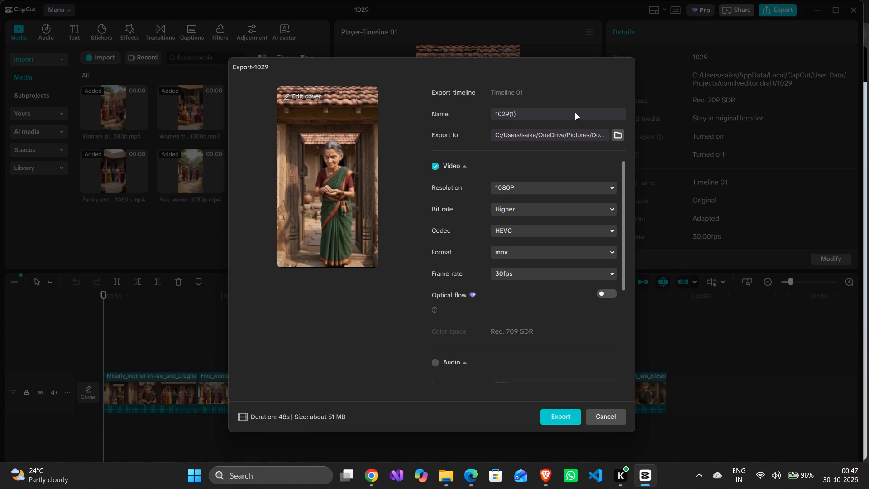
key("BackSpace")
key("BackSpace")
key("BackSpace")
key("BackSpace")
key("BackSpace")
key("BackSpace")
key("BackSpace")
key("BackSpace")
Change the export destination to the regular Downloads folder.
left_click(619, 134)
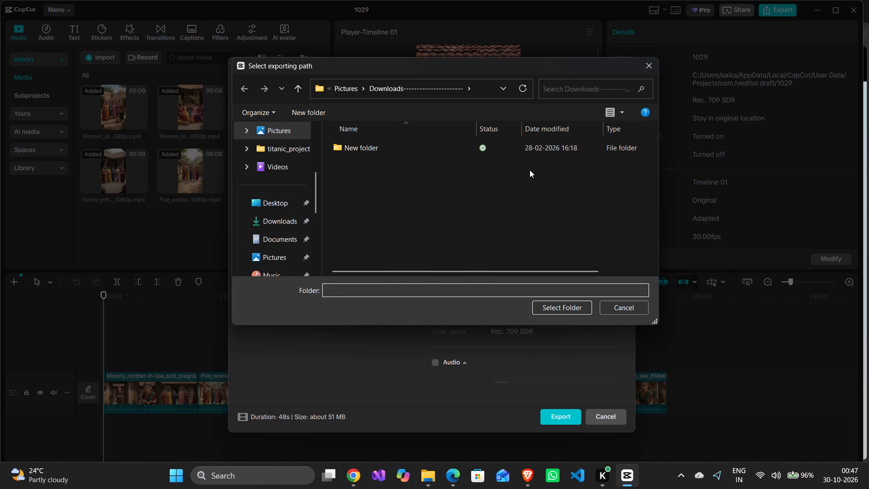
left_click(652, 63)
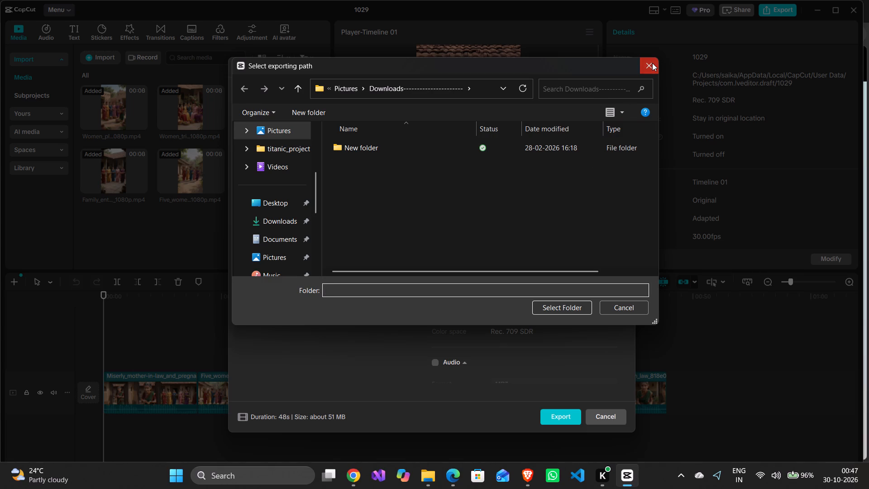
left_click(562, 132)
left_click_drag(562, 132, 535, 141)
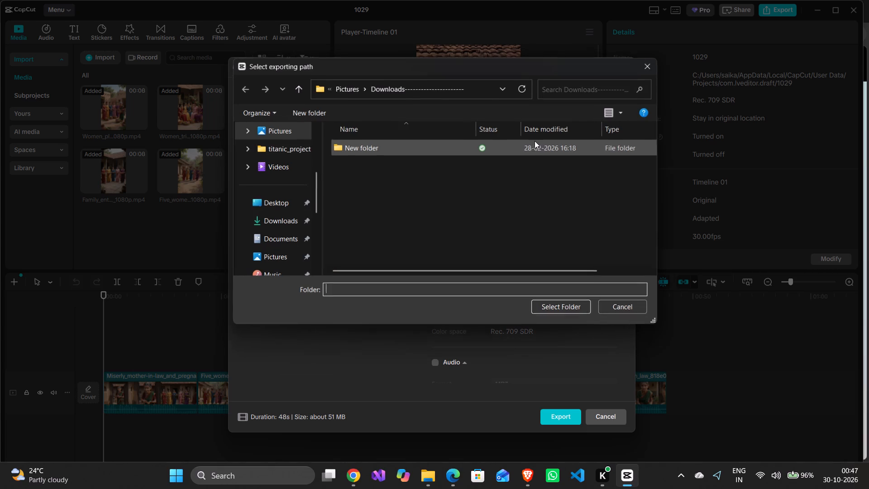
left_click_drag(535, 141, 475, 81)
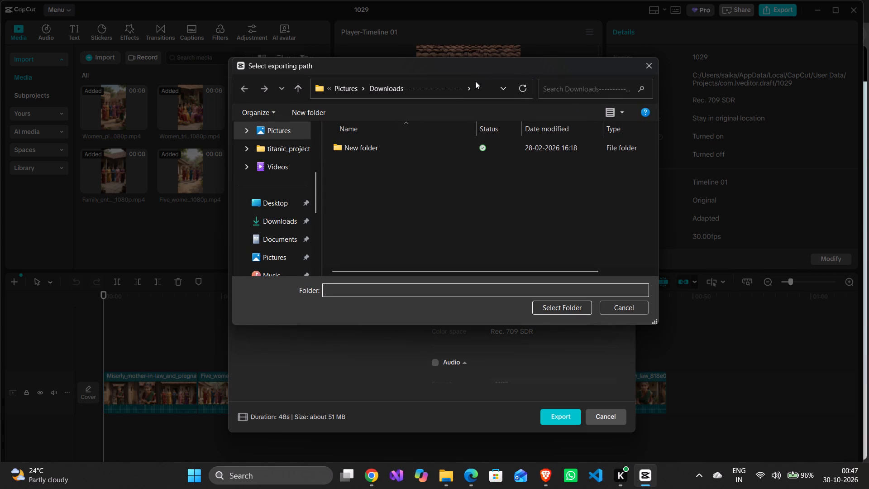
left_click_drag(475, 81, 470, 85)
left_click(470, 85)
left_click(470, 85)
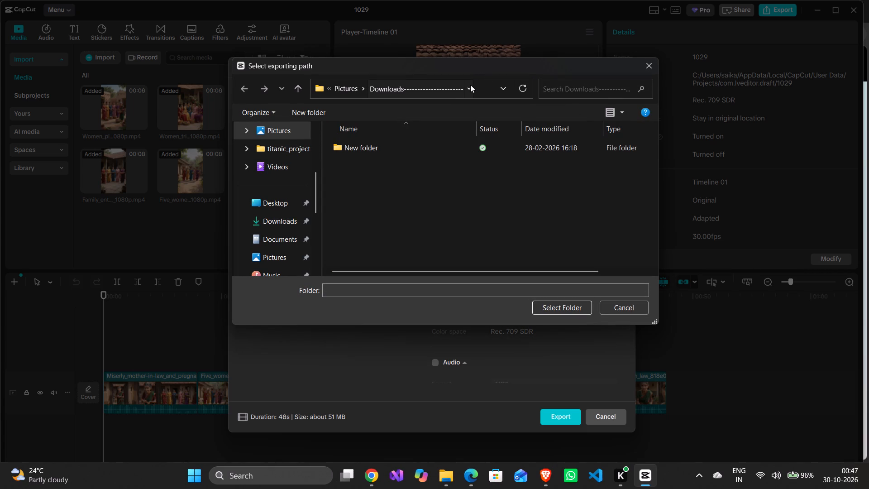
left_click(470, 85)
left_click(448, 217)
left_click(277, 224)
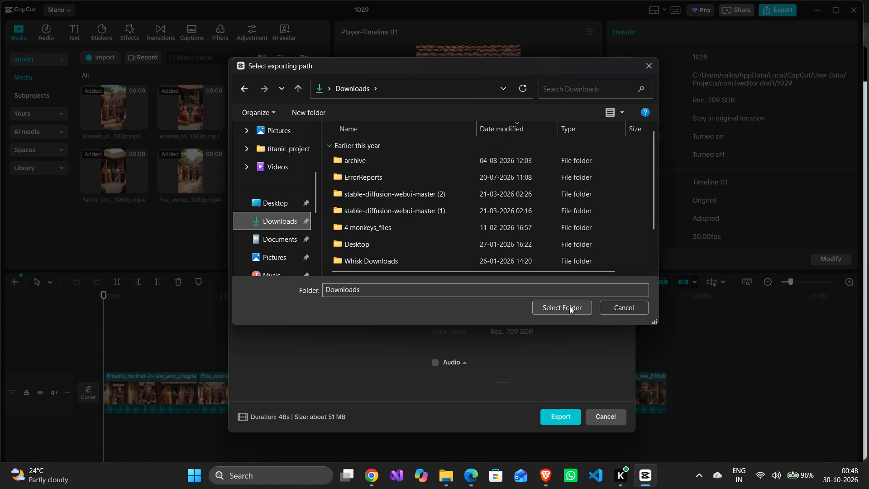
left_click(569, 306)
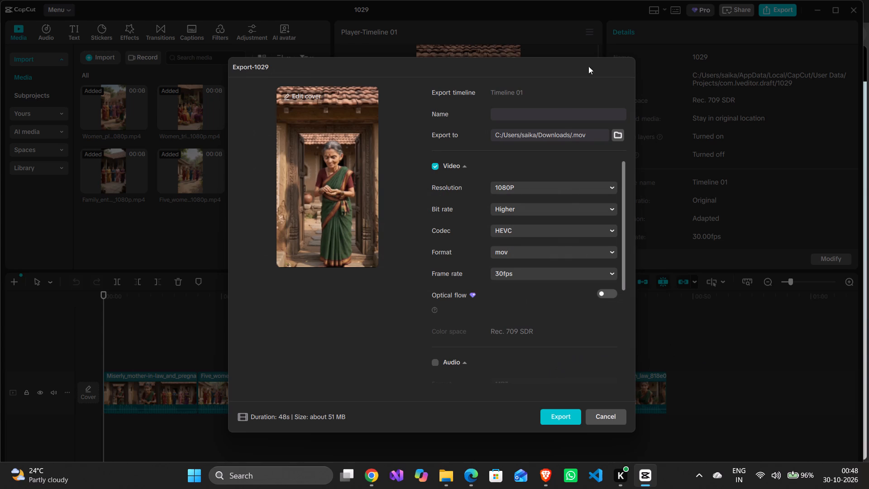
Name the export file musal(1) and export the video.
left_click(561, 113)
key("a")
key("BackSpace")
key("BackSpace")
type("mu")
type("sal")
key("shift+parenleft")
type("1)")
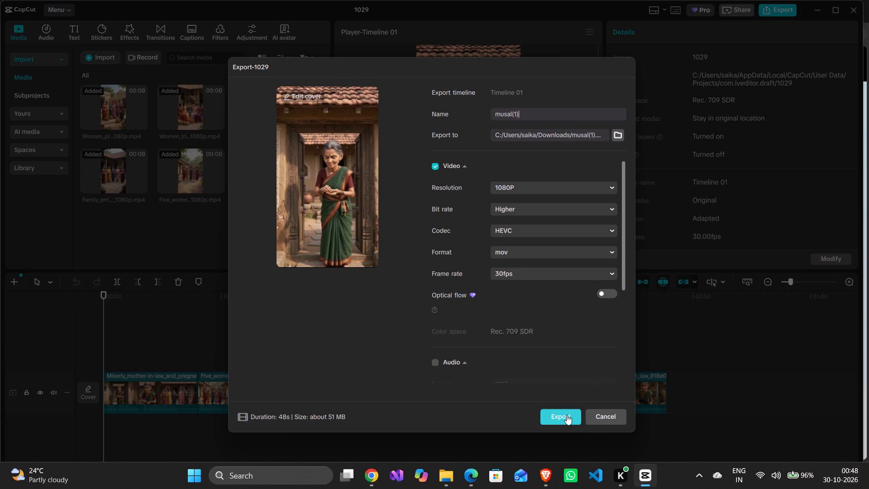
left_click(566, 415)
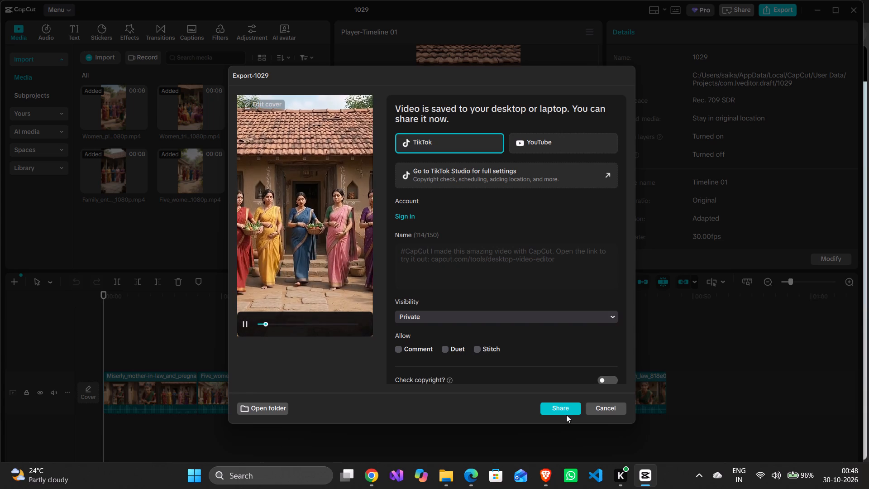
Dismiss the sharing options, close the 1029 project and CapCut, and close the Edge window showing the sign-in page.
left_click(610, 411)
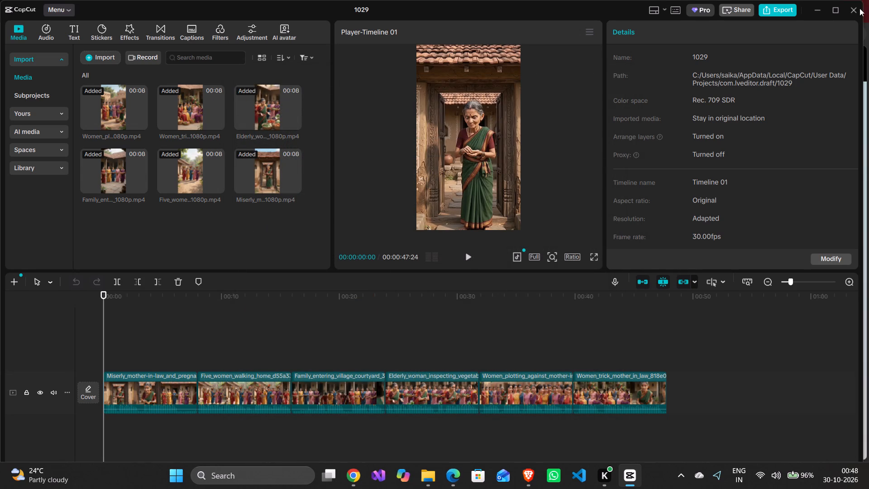
left_click(857, 8)
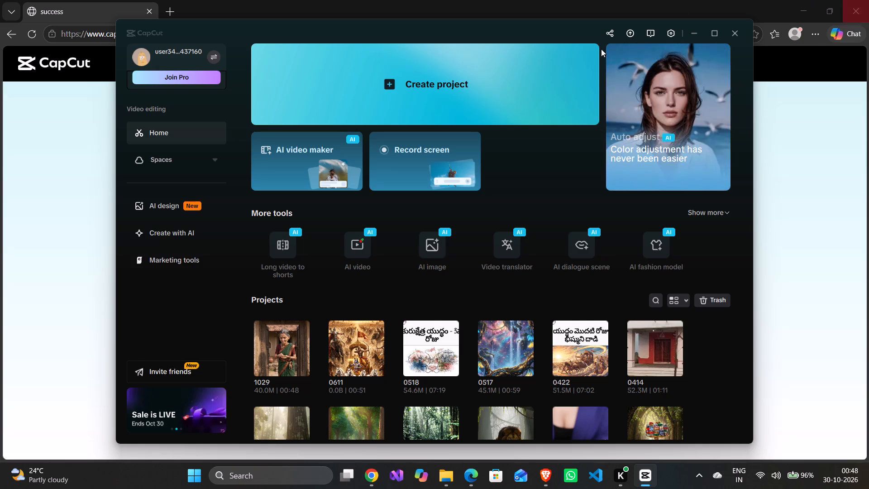
left_click(736, 32)
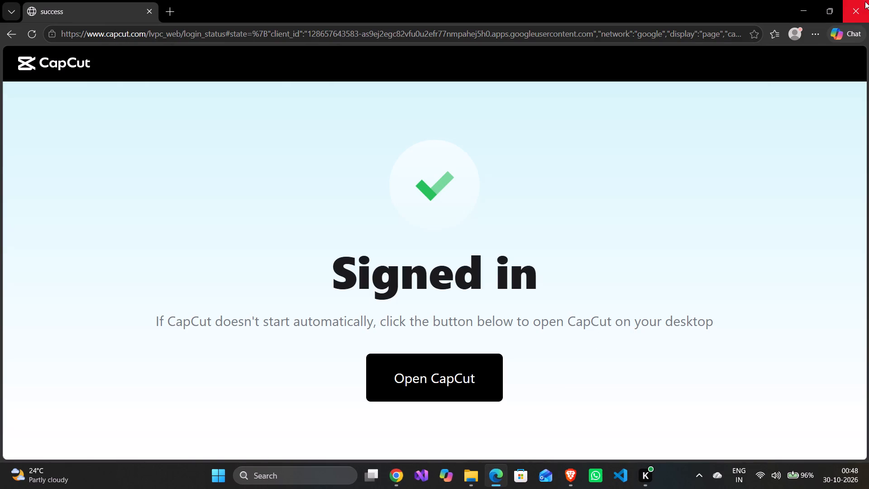
left_click(864, 2)
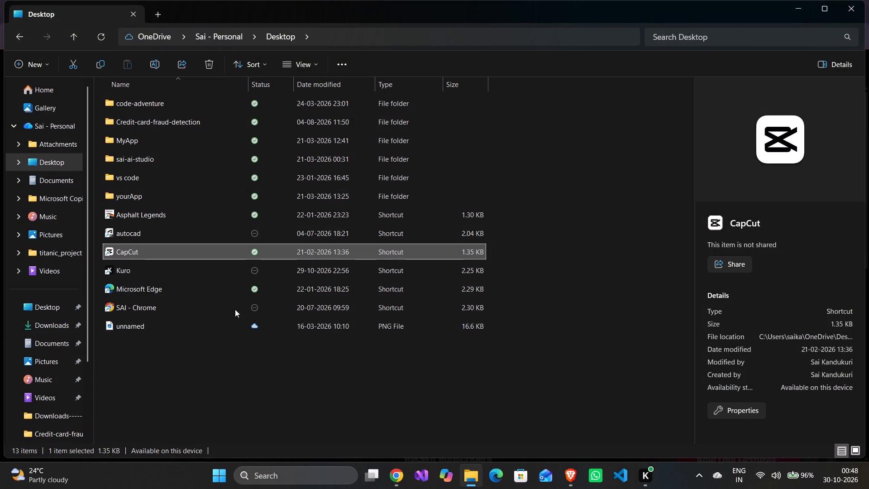
Check the Downloads folder in File Explorer for the exported musal(1) file.
left_click(54, 328)
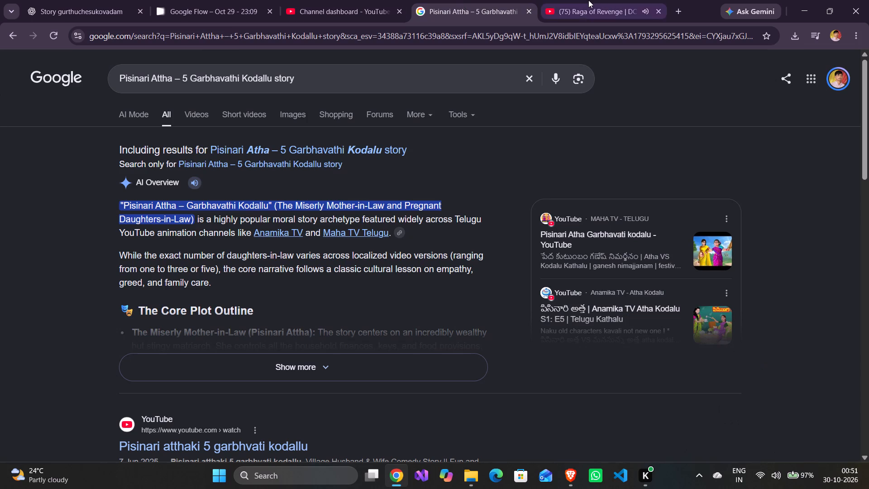
left_click(588, 0)
left_click(316, 0)
Advance the upload through Video elements and Initial check to the Visibility stage.
scroll(397, 228, "down", 1)
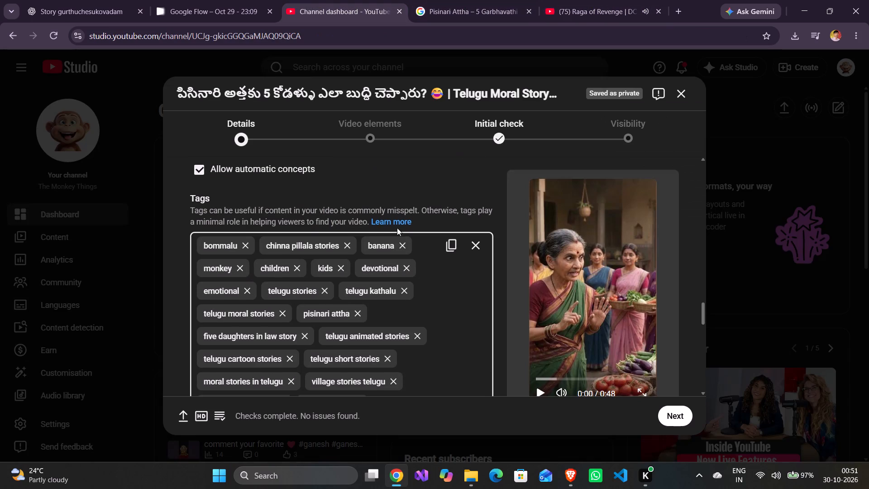
left_click(384, 124)
scroll(392, 274, "down", 1)
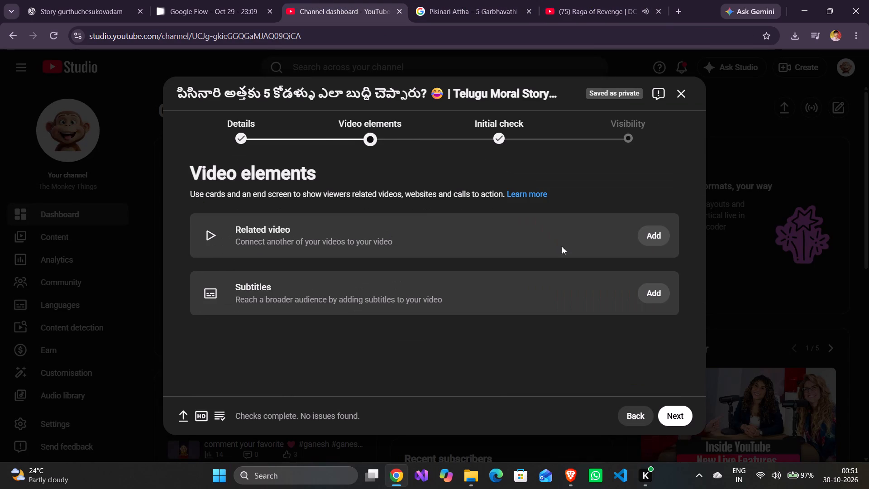
left_click(674, 408)
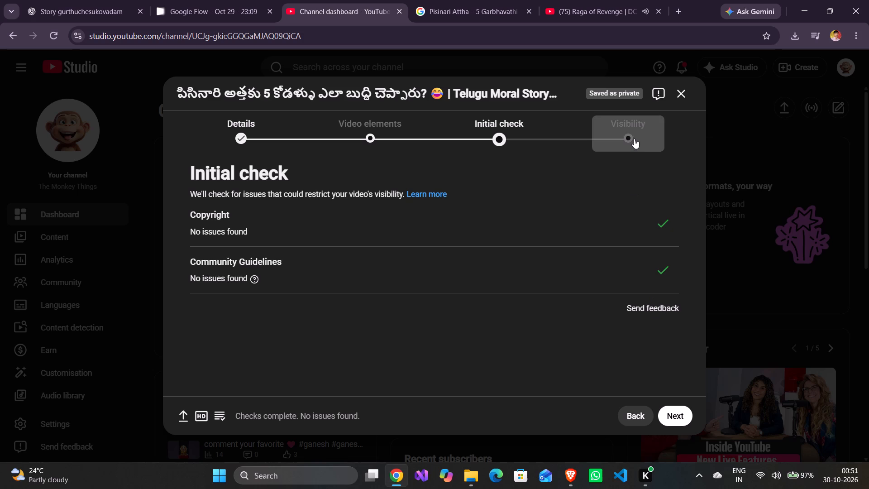
left_click(631, 137)
scroll(414, 308, "down", 1)
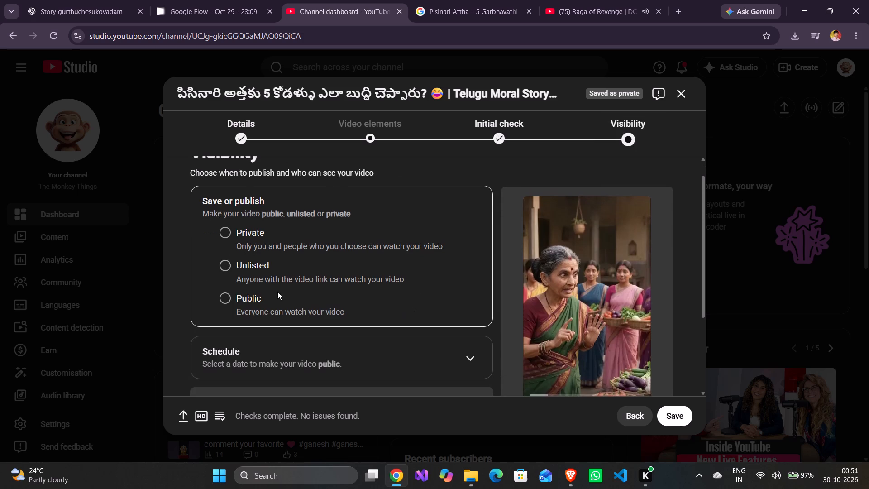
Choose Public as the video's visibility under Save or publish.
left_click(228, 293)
Switch the video's visibility to Schedule and set the public release date to 30 Oct 2026.
scroll(228, 293, "down", 2)
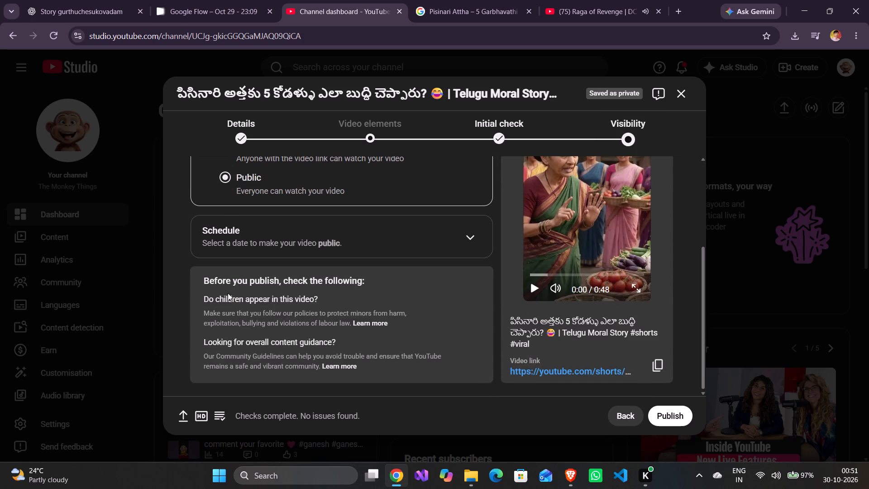
left_click(316, 225)
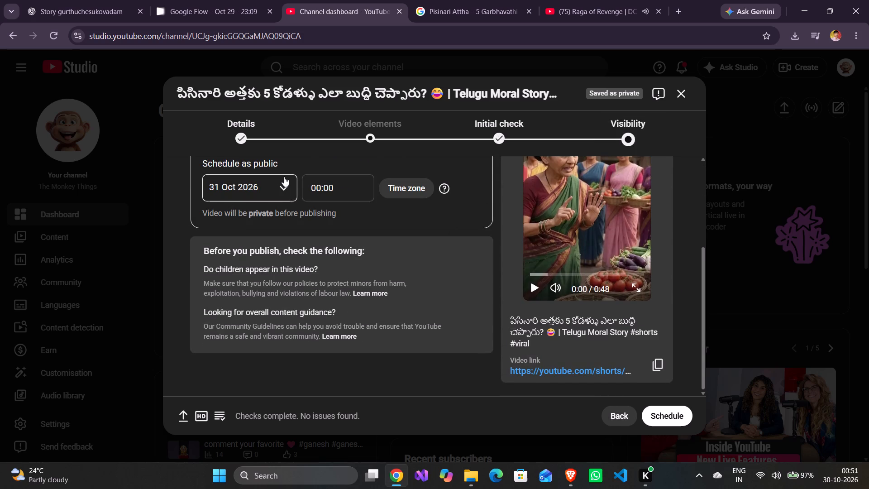
left_click(290, 189)
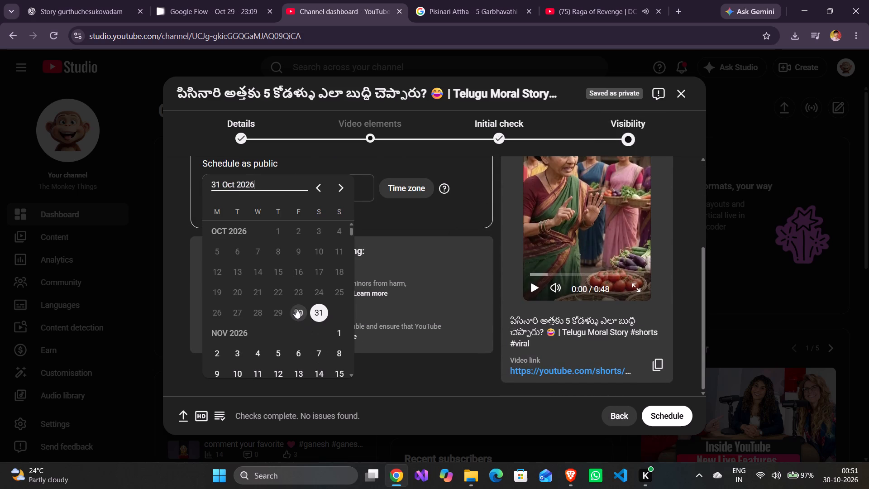
left_click(296, 308)
Set the scheduled public release time to 06:00.
left_click(332, 194)
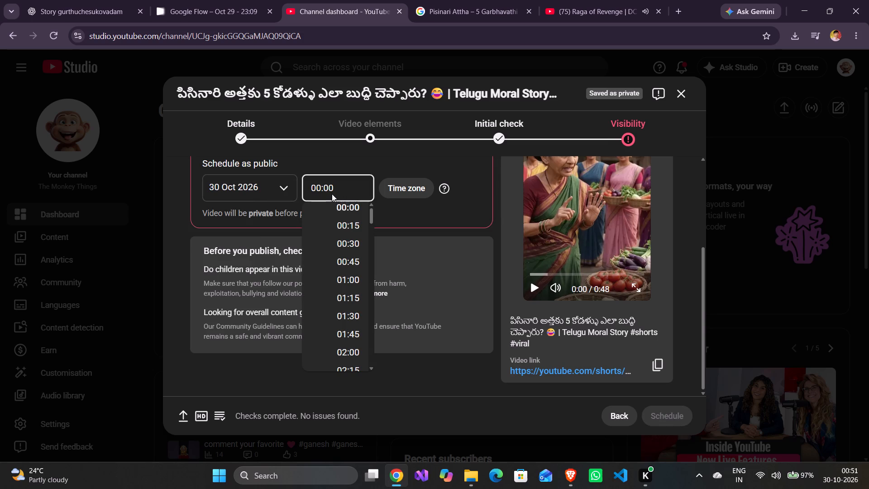
key("BackSpace")
key("BackSpace")
key("BackSpace")
key("BackSpace")
key("BackSpace")
key("BackSpace")
key("BackSpace")
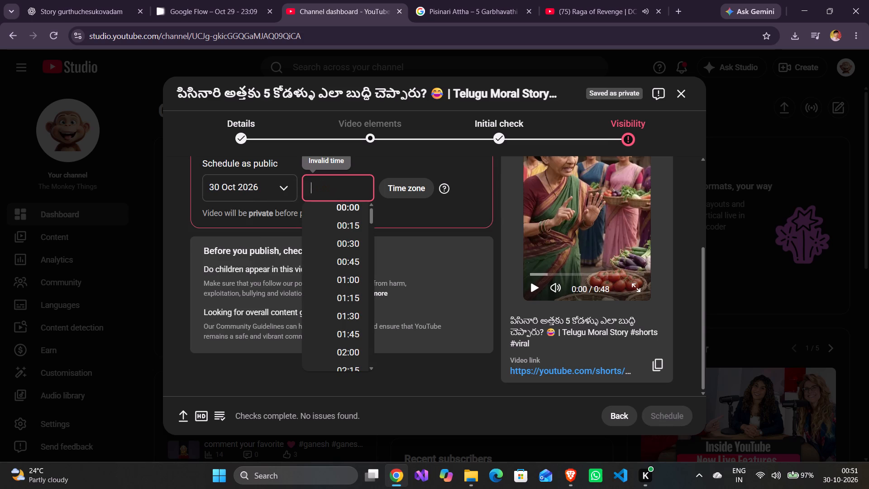
key("6")
type(";00")
key("BackSpace")
key("BackSpace")
key("BackSpace")
key("BackSpace")
type("06")
key("semicolon")
key("BackSpace")
type(":00")
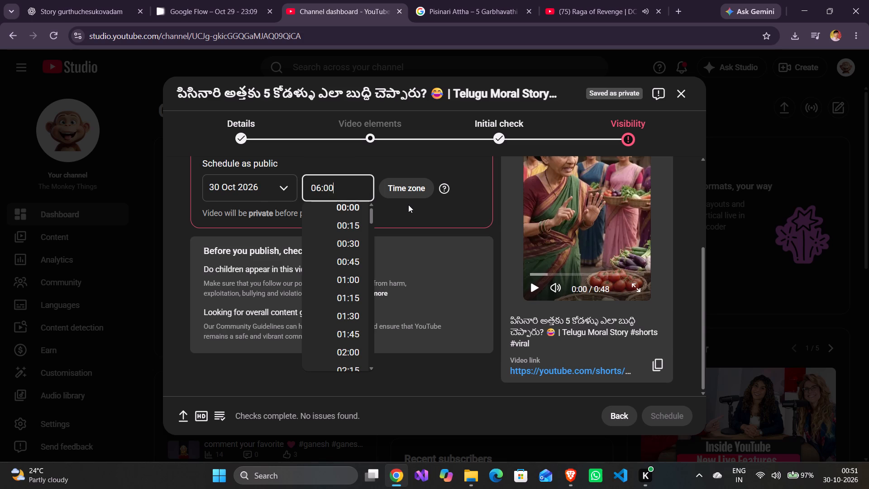
left_click(408, 205)
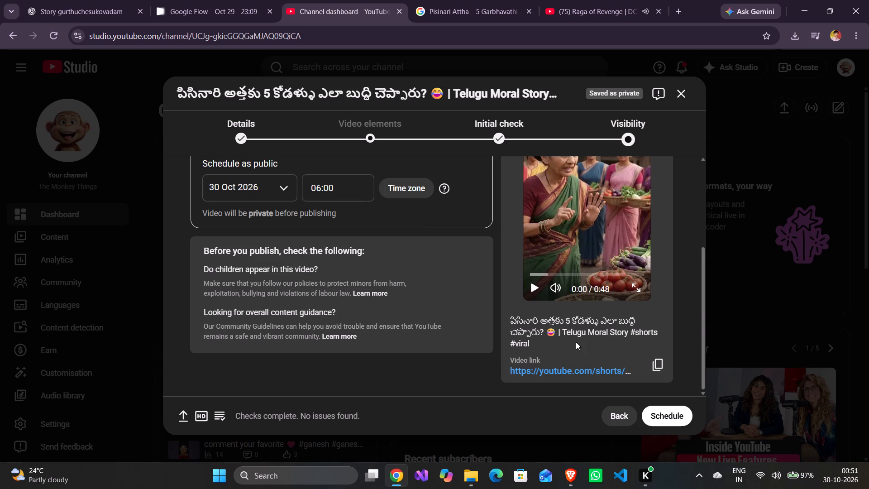
Check the release settings and schedule the video.
scroll(350, 185, "up", 3)
scroll(350, 185, "down", 1)
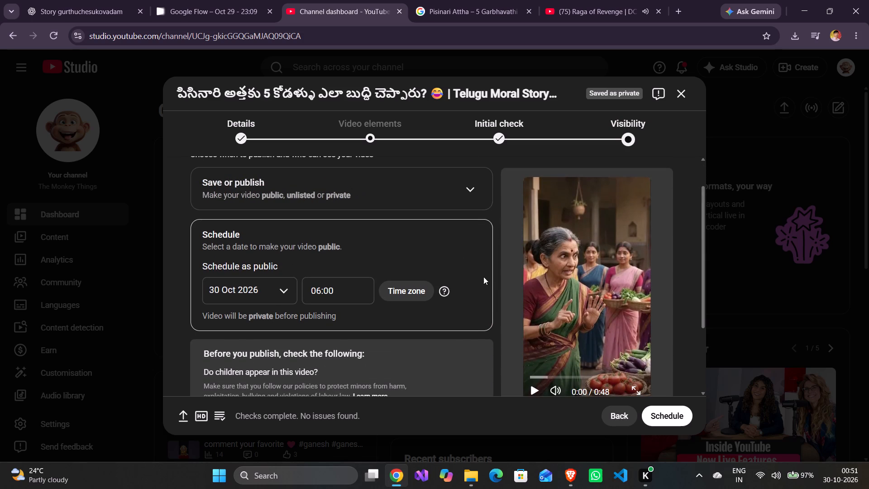
left_click(655, 417)
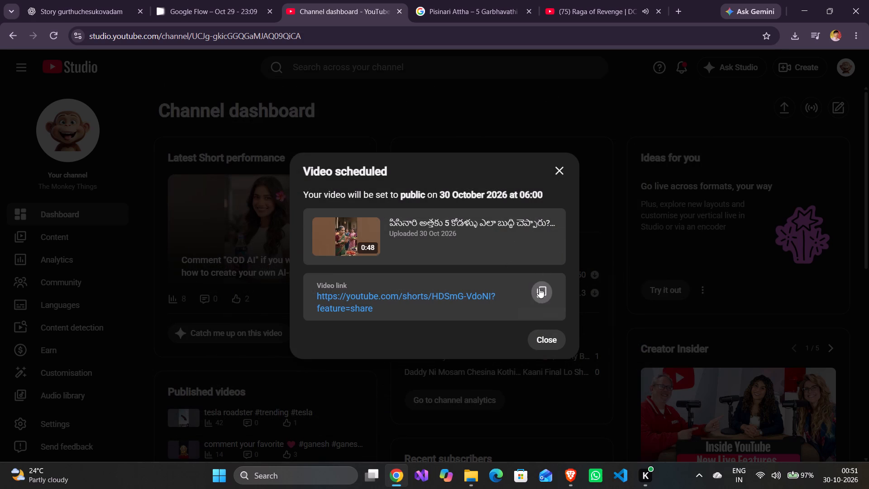
Copy the scheduled video's link.
left_click(539, 288)
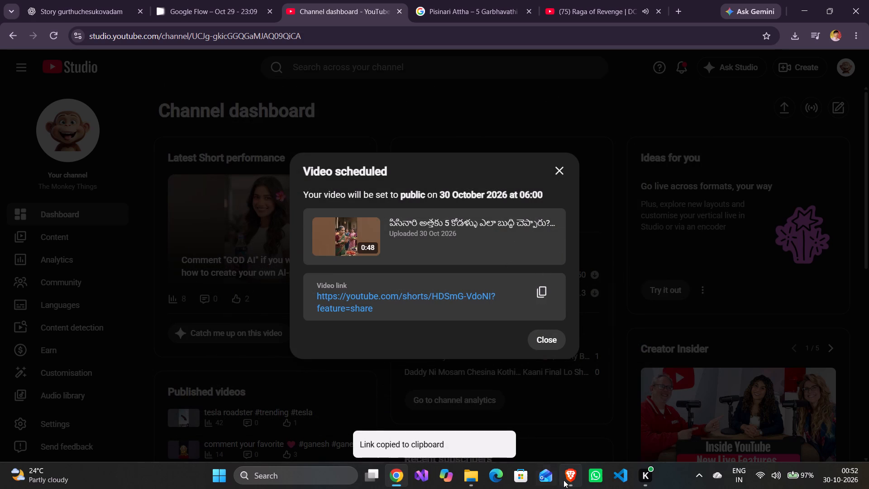